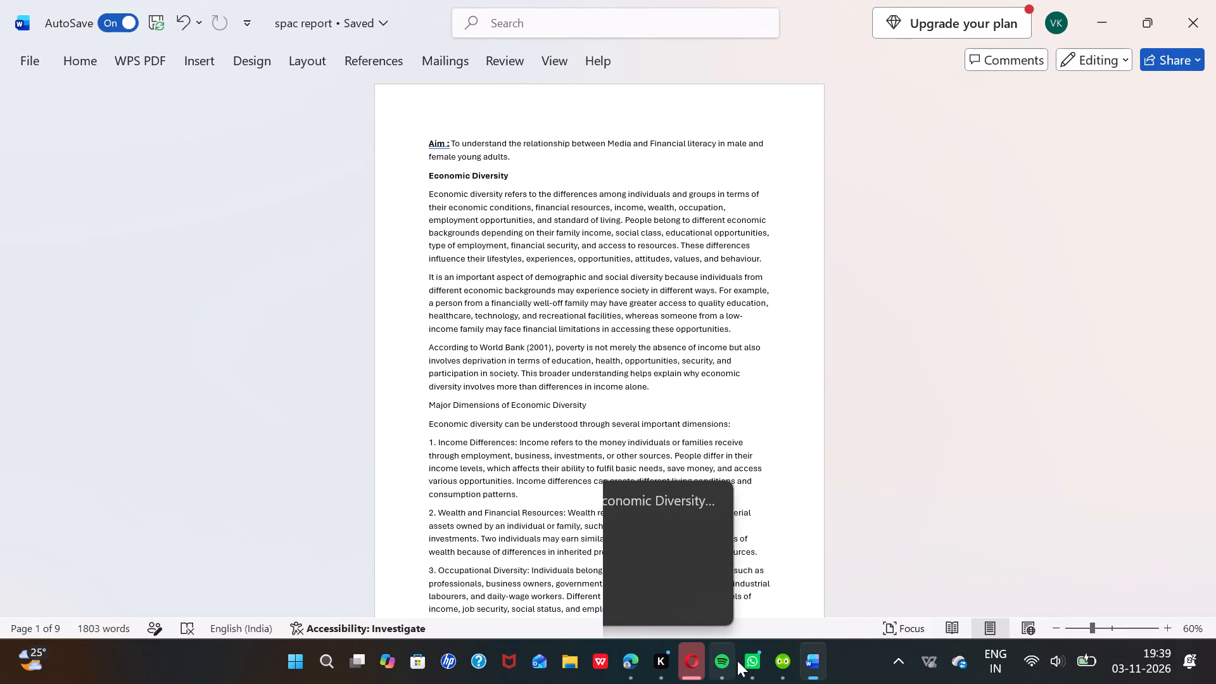
Close the Opera browser with all its open tabs.
click(766, 497)
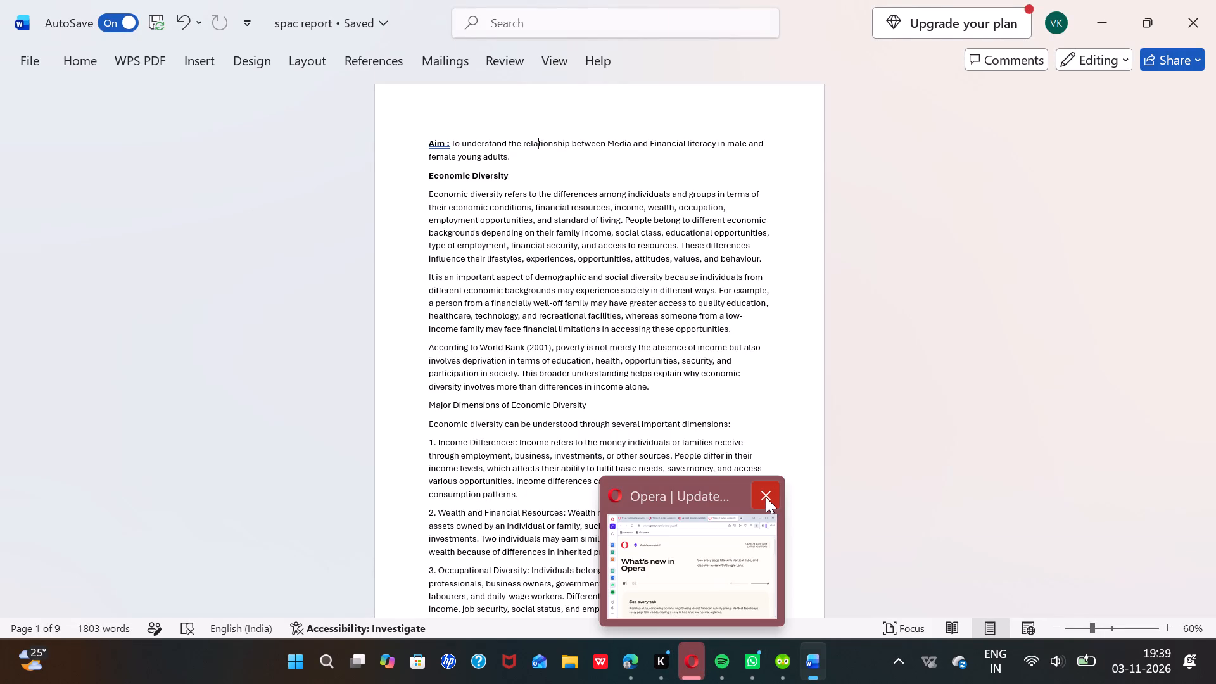
click(699, 384)
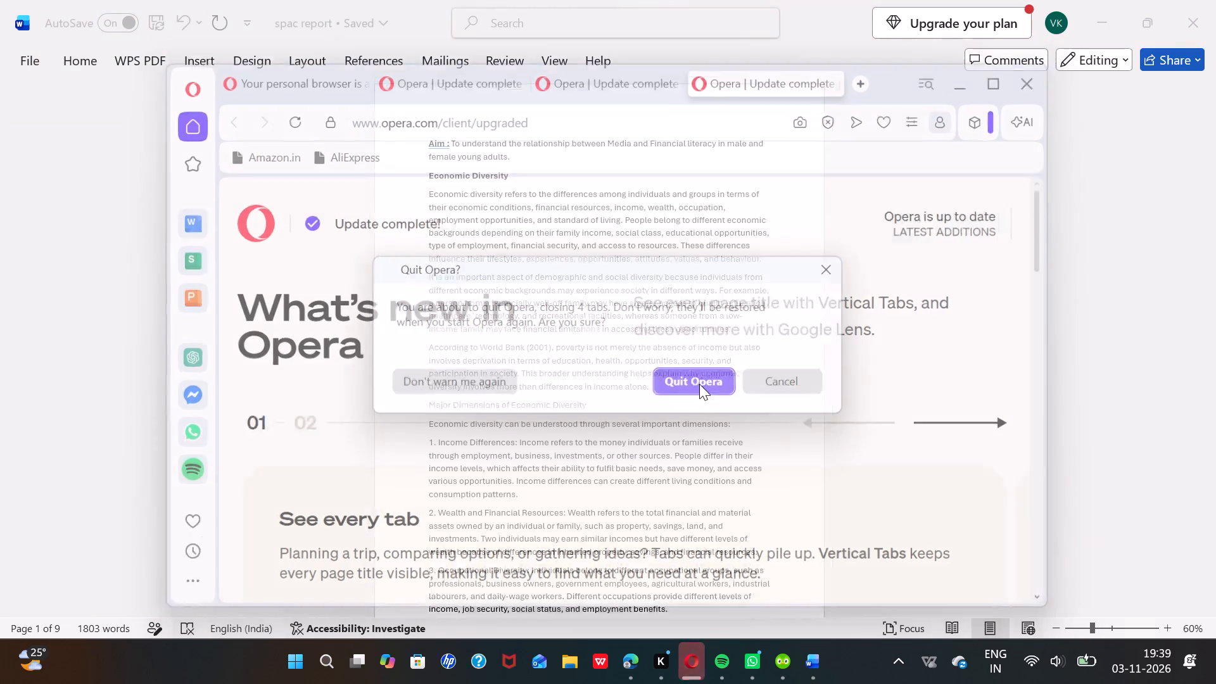
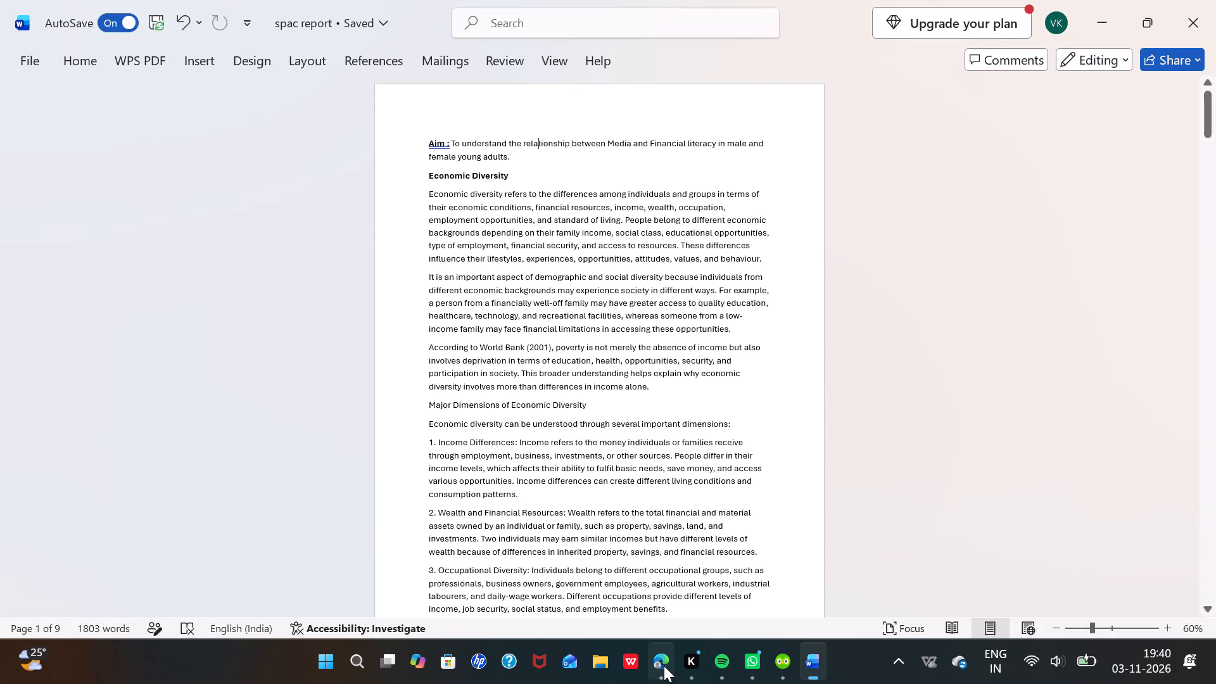
Switch from the Word report to the Microsoft Edge browser.
click(664, 666)
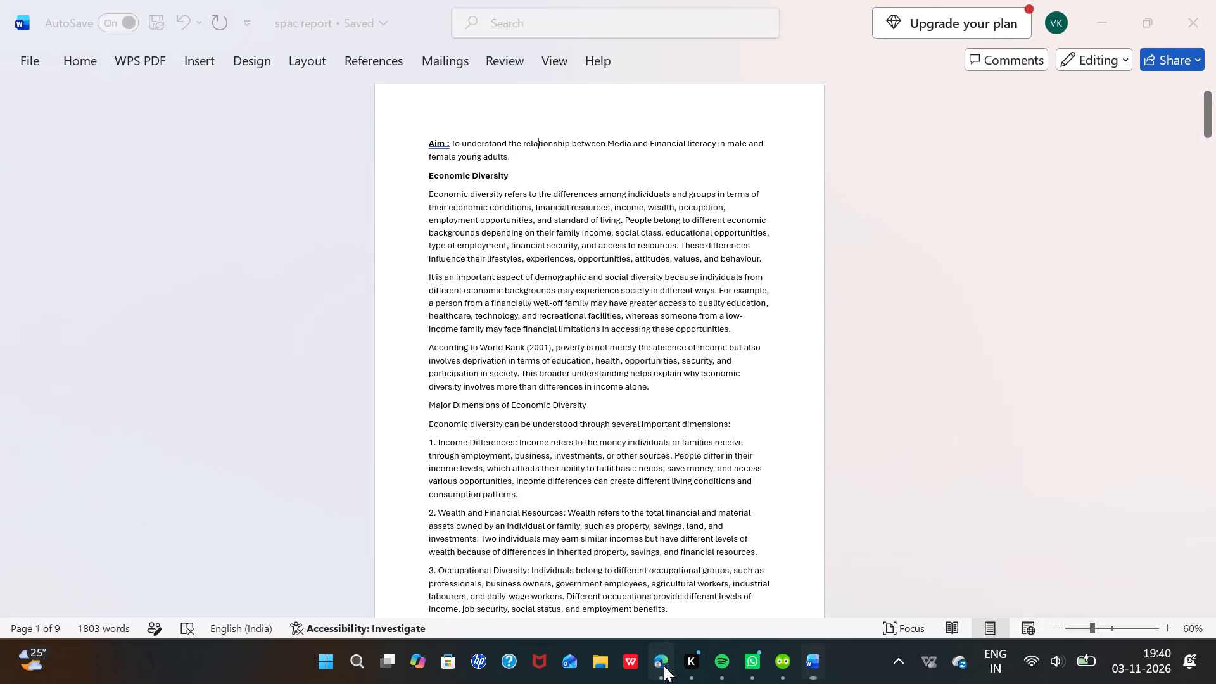
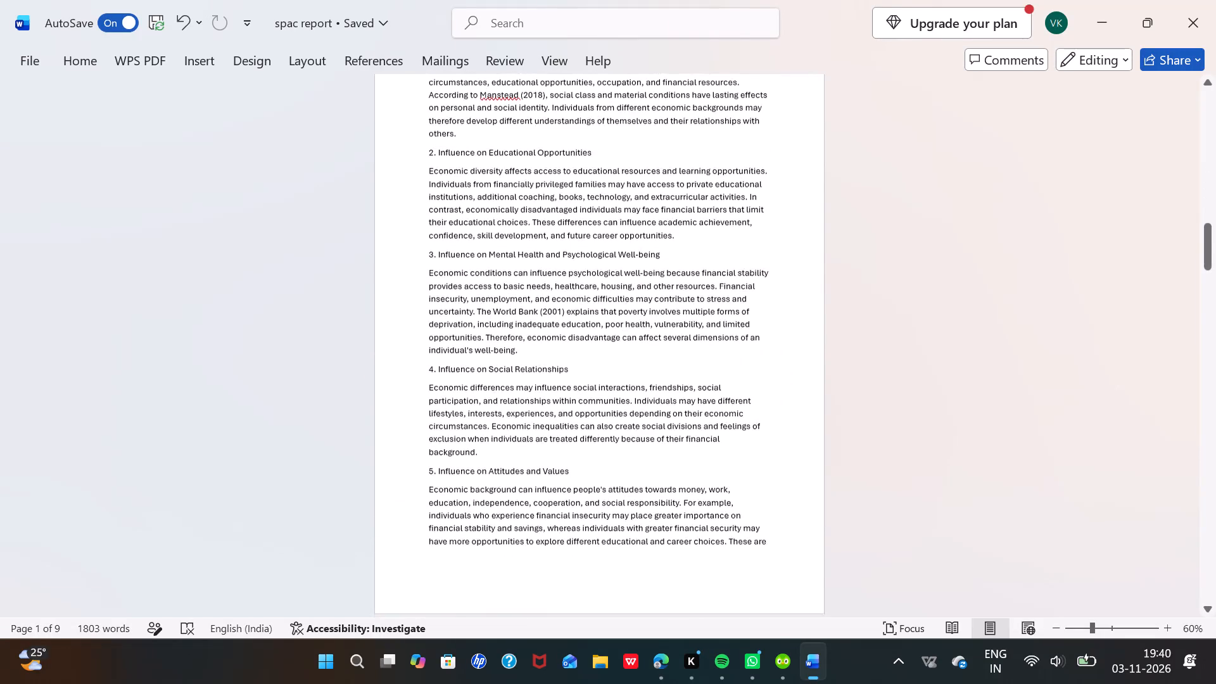
Replace the abbreviation "A" before "media literacy" with "Advanced" in objectives 1 and 2 of the Objectives list.
scroll(543, 407, down, 3)
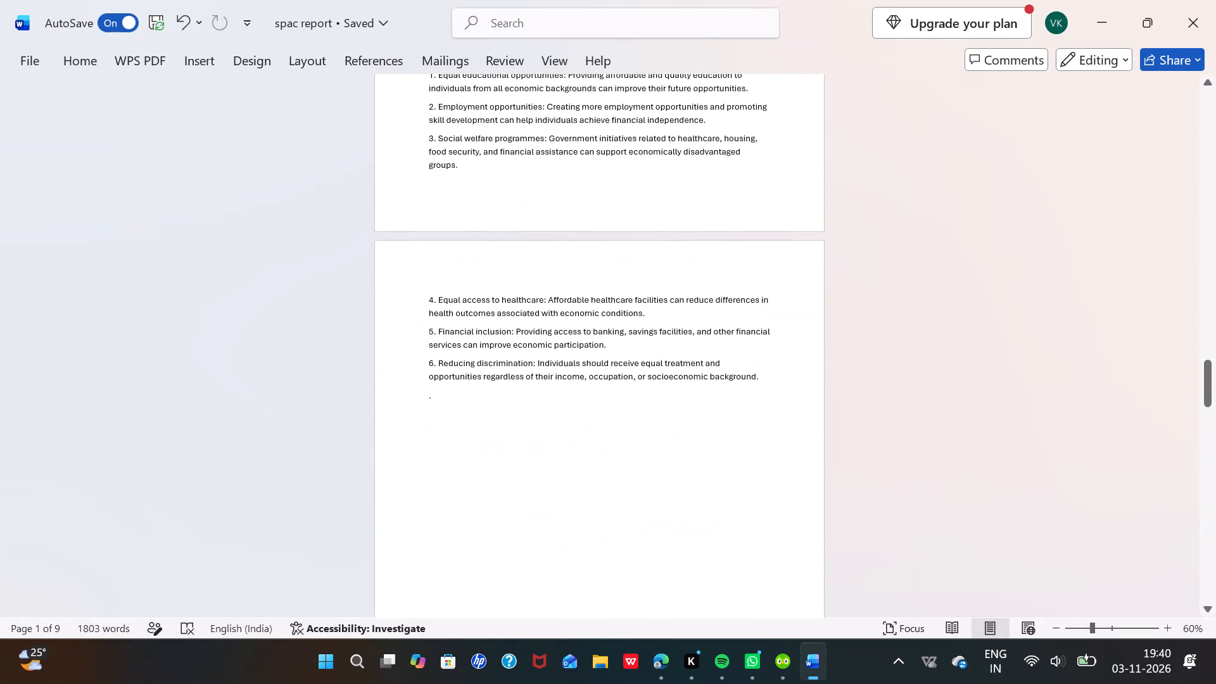
scroll(543, 407, down, 19)
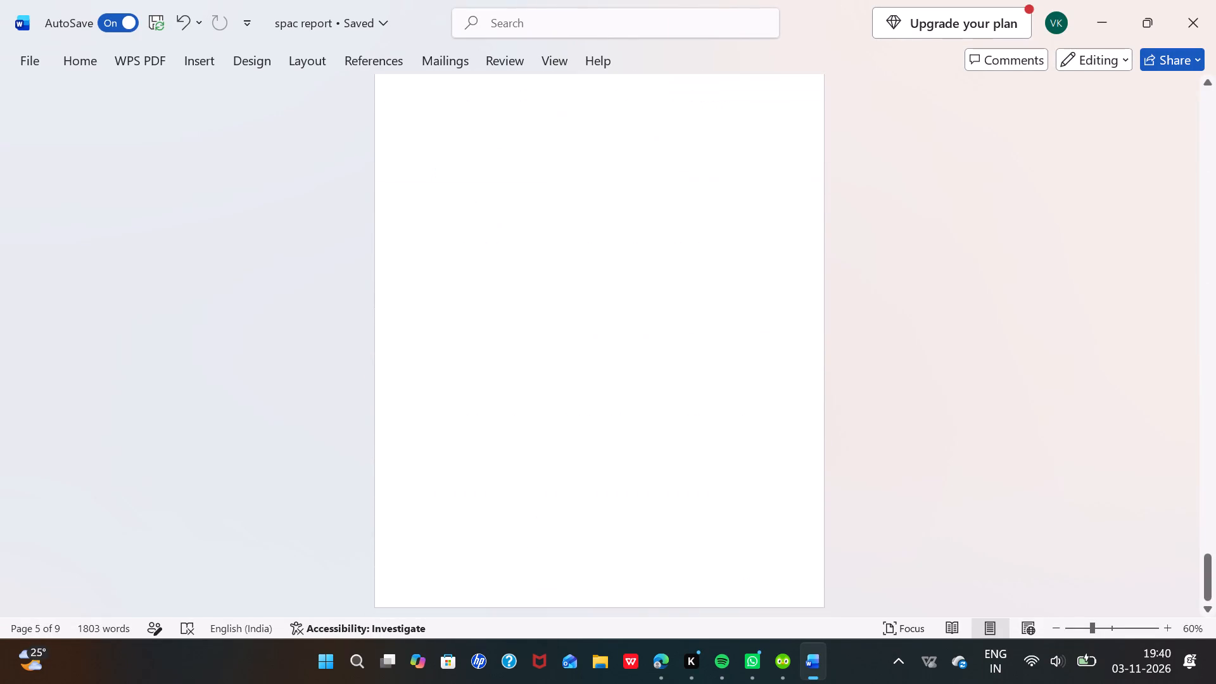
scroll(543, 407, up, 4)
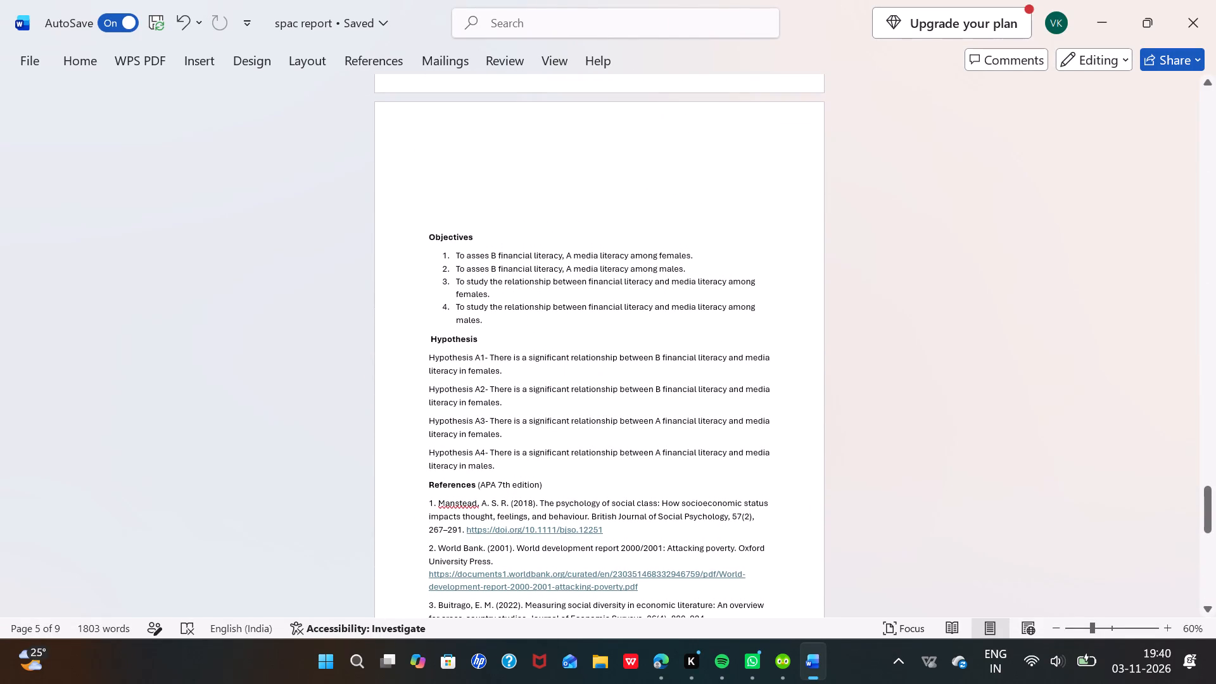
click(479, 360)
click(572, 269)
key(BackSpace)
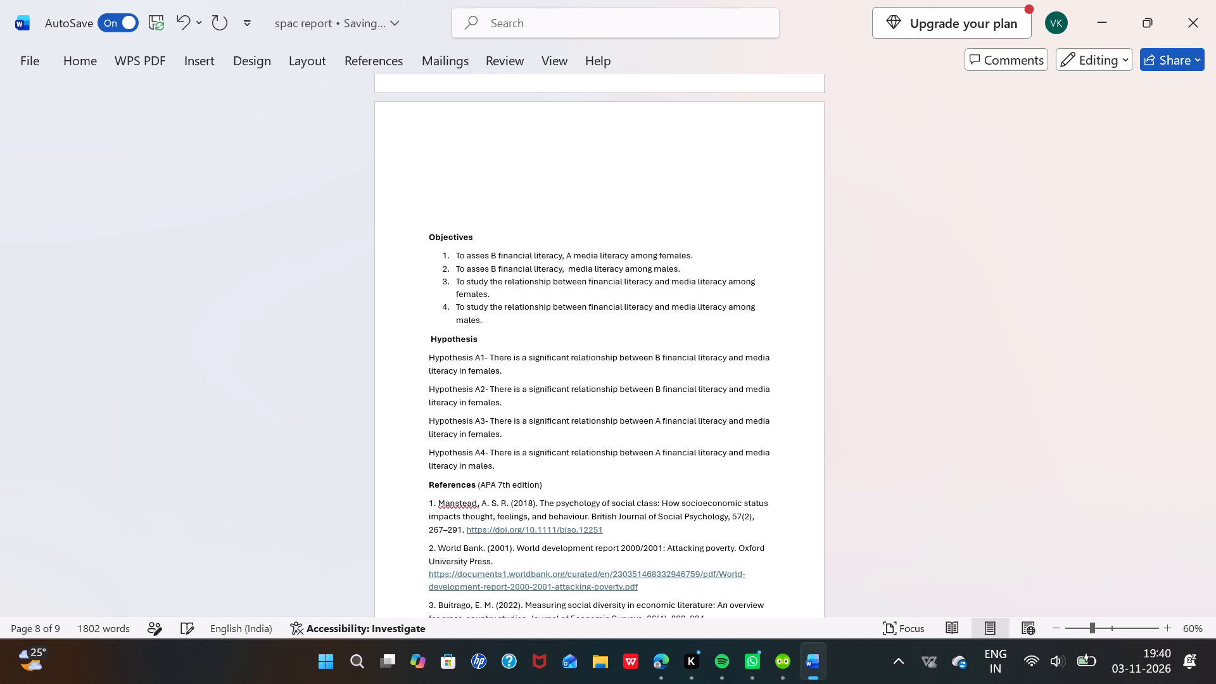
key(ctrl+v)
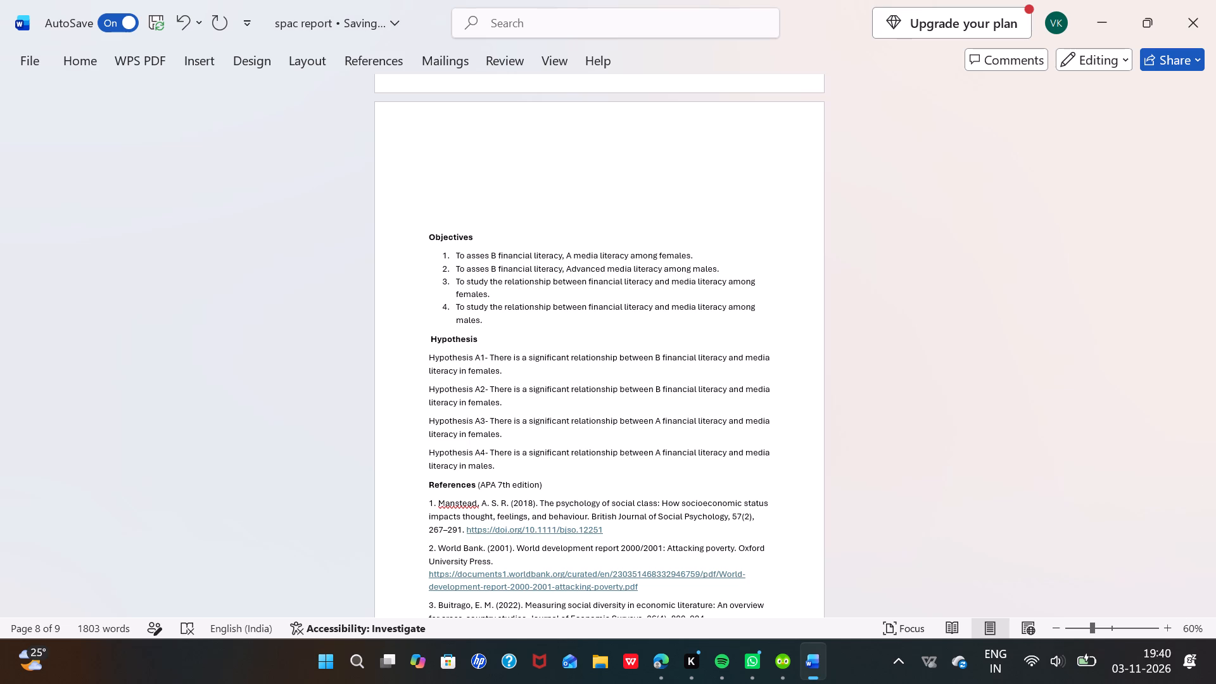
click(574, 256)
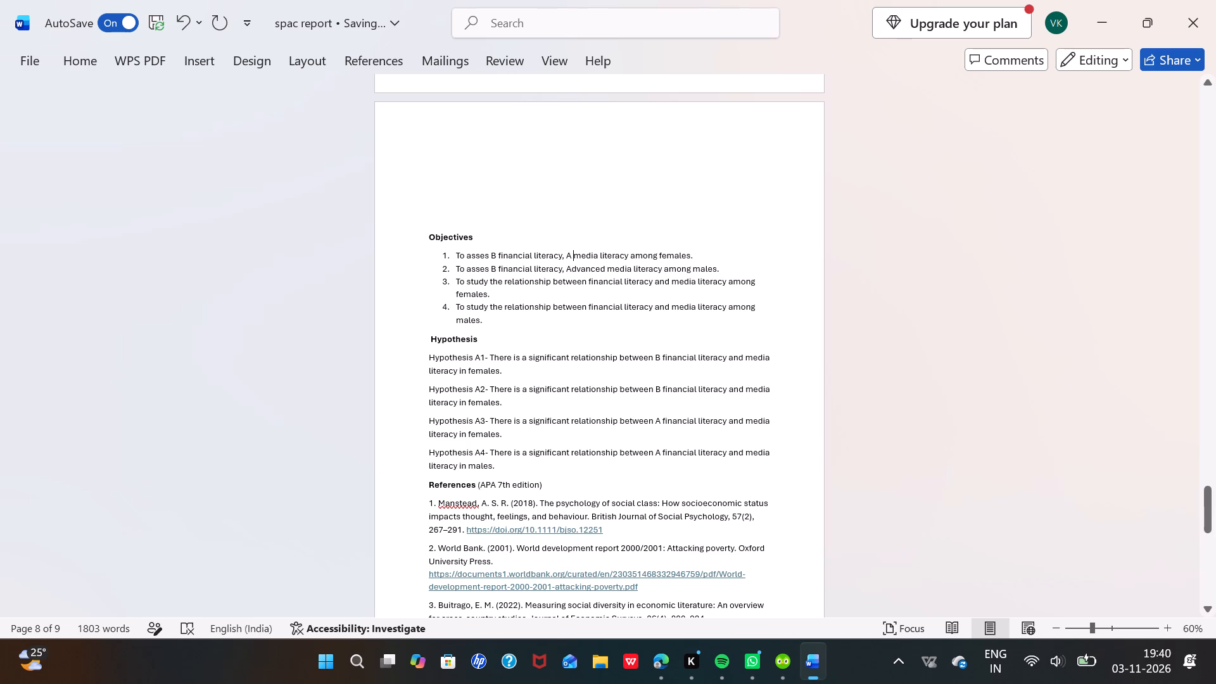
key(BackSpace)
key(BackSpace)
key(ctrl+v)
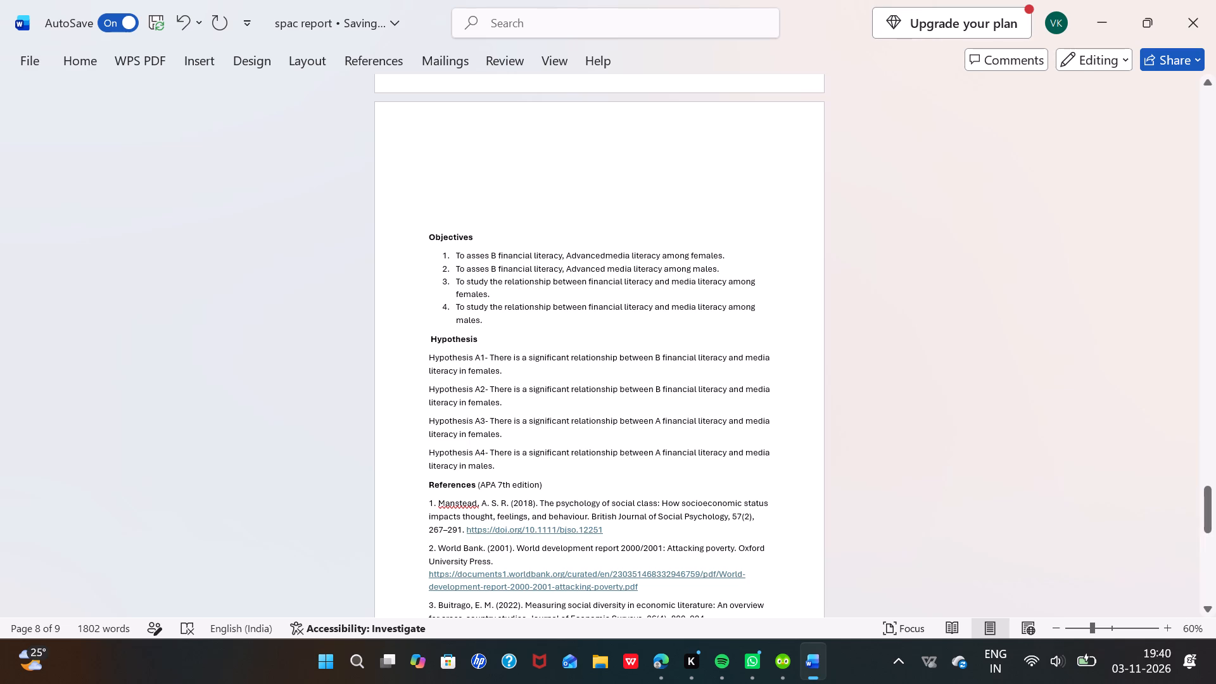
key(space)
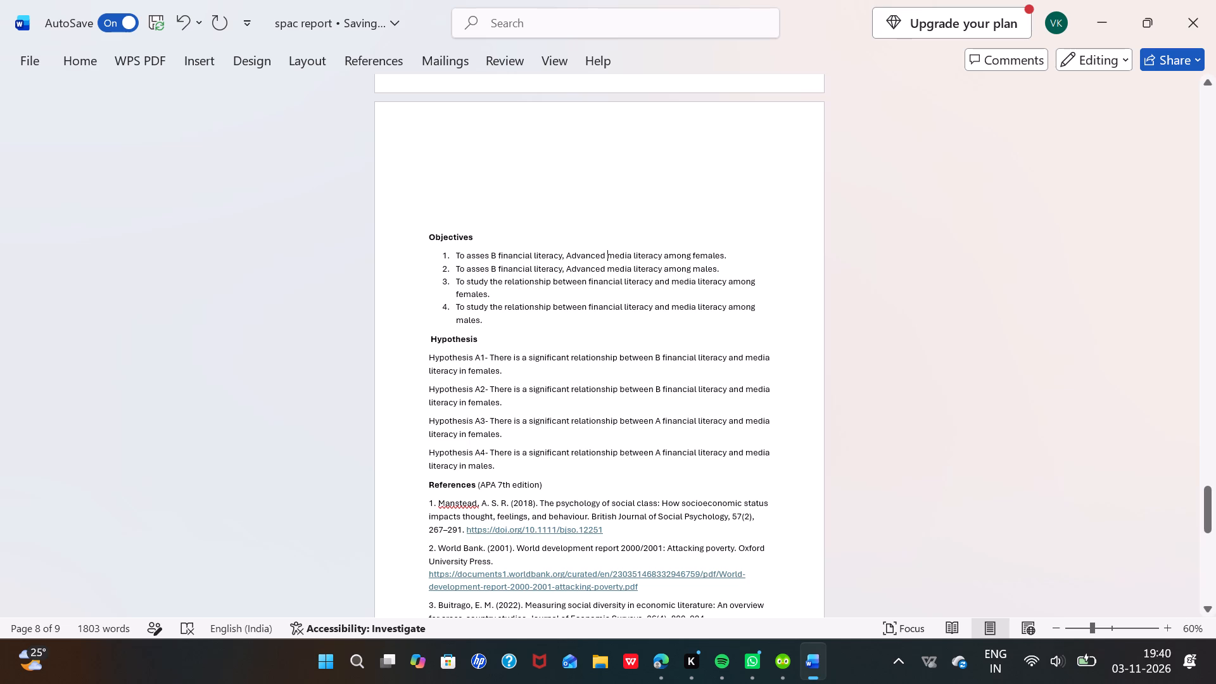
Expand the abbreviation "B" before "financial literacy" to "Basic" in objectives 1 and 2.
click(495, 256)
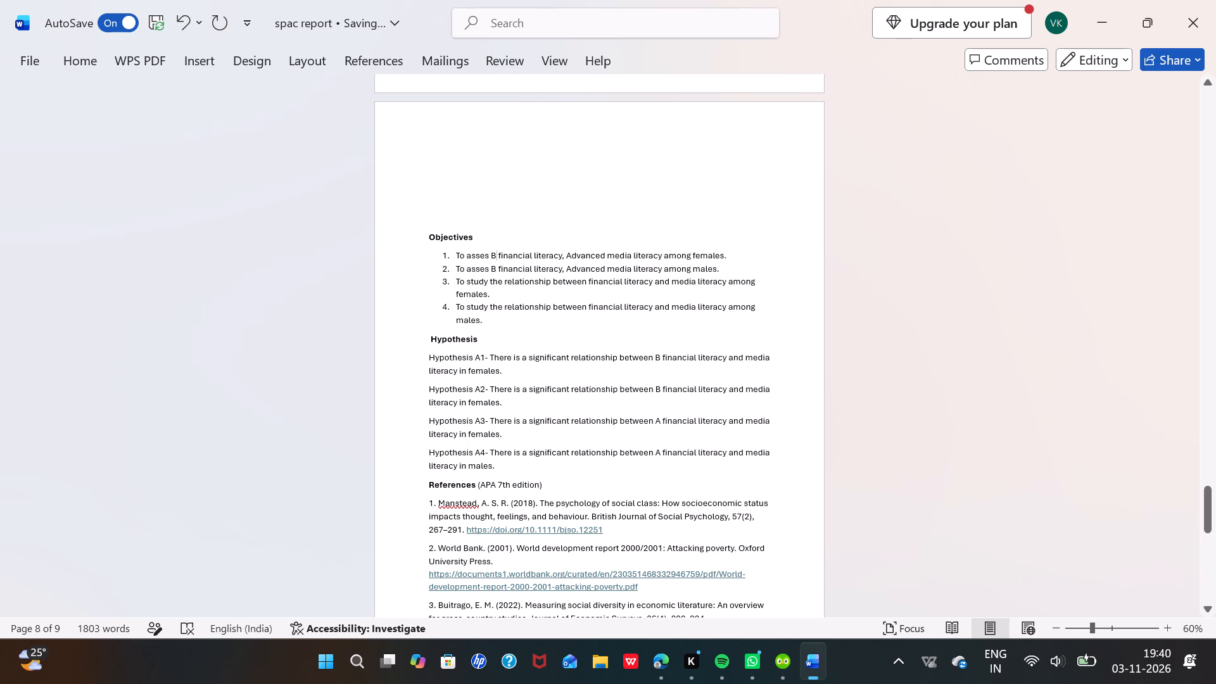
text(asic)
click(497, 269)
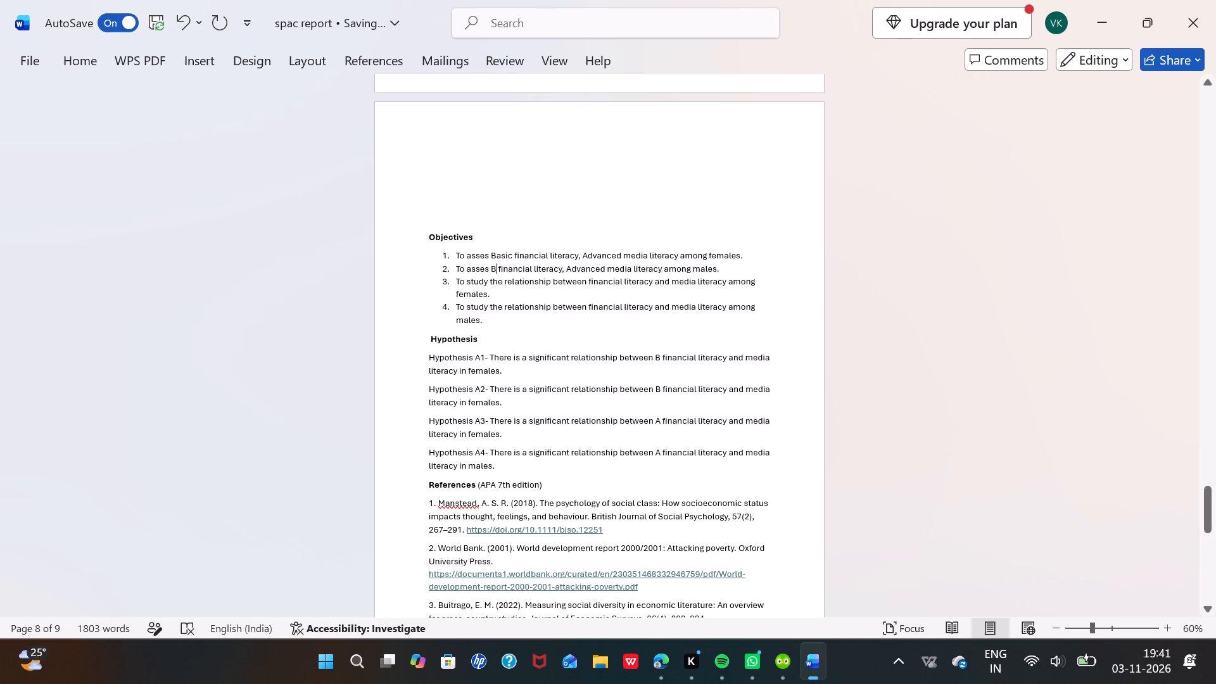
key(BackSpace)
text(asix)
key(BackSpace)
key(c)
key(BackSpace)
key(BackSpace)
key(BackSpace)
key(BackSpace)
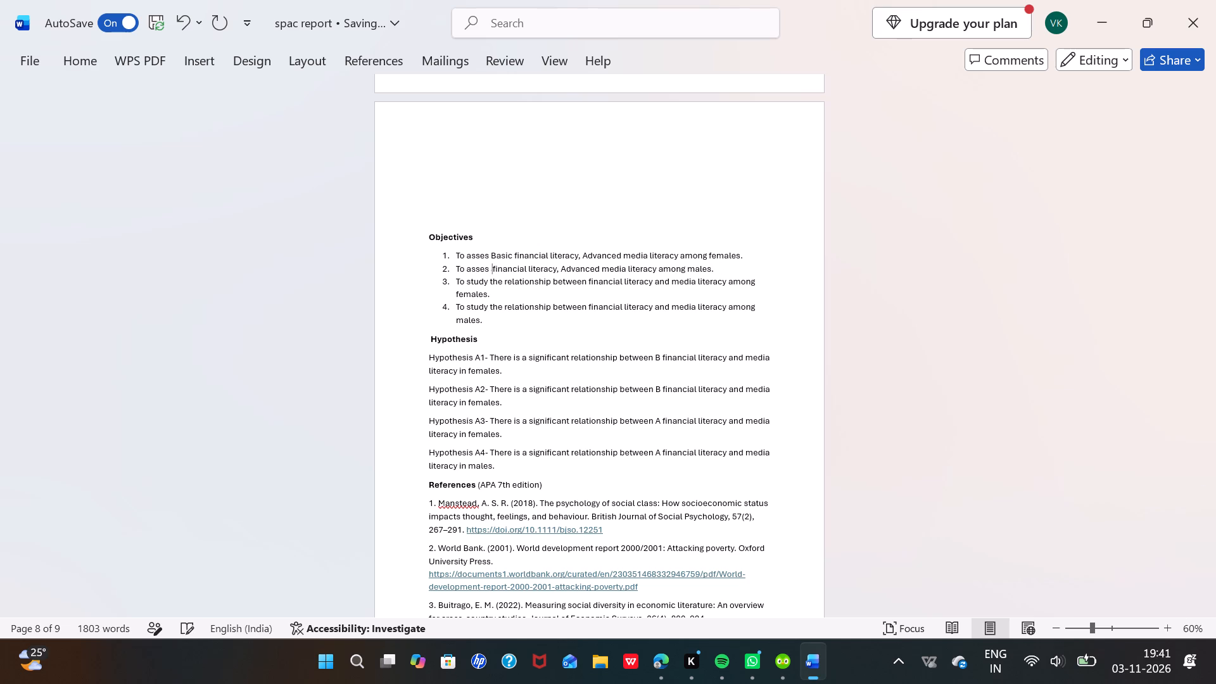
key(b)
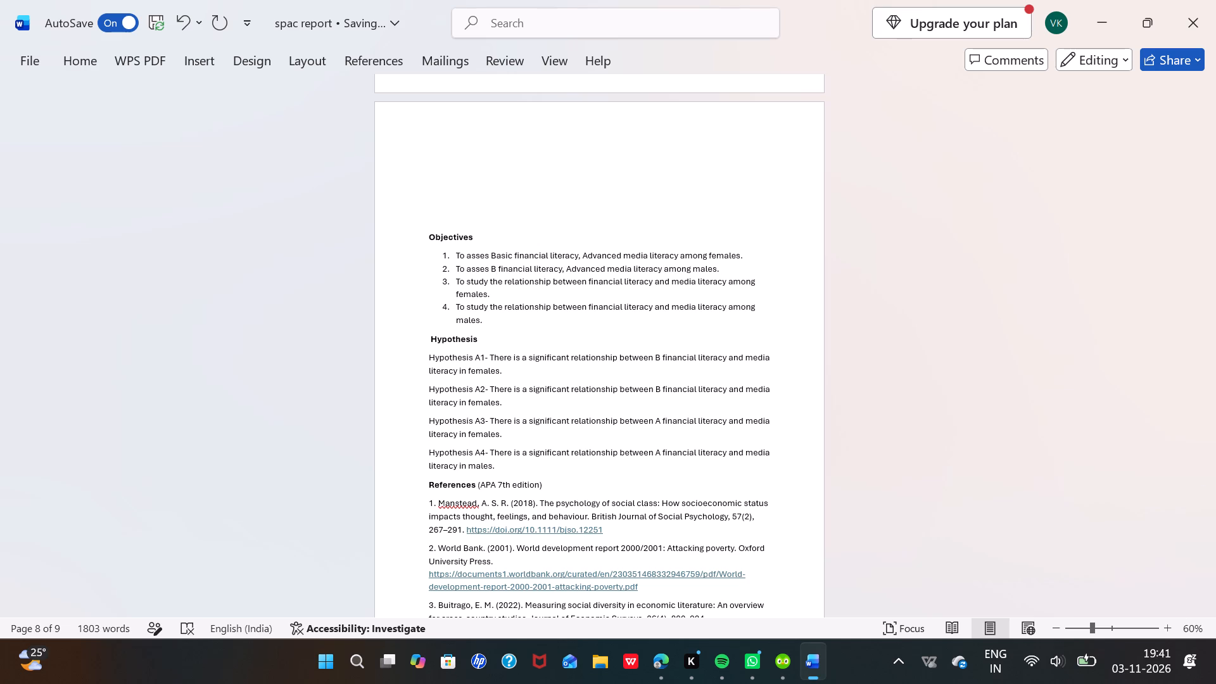
text(asic)
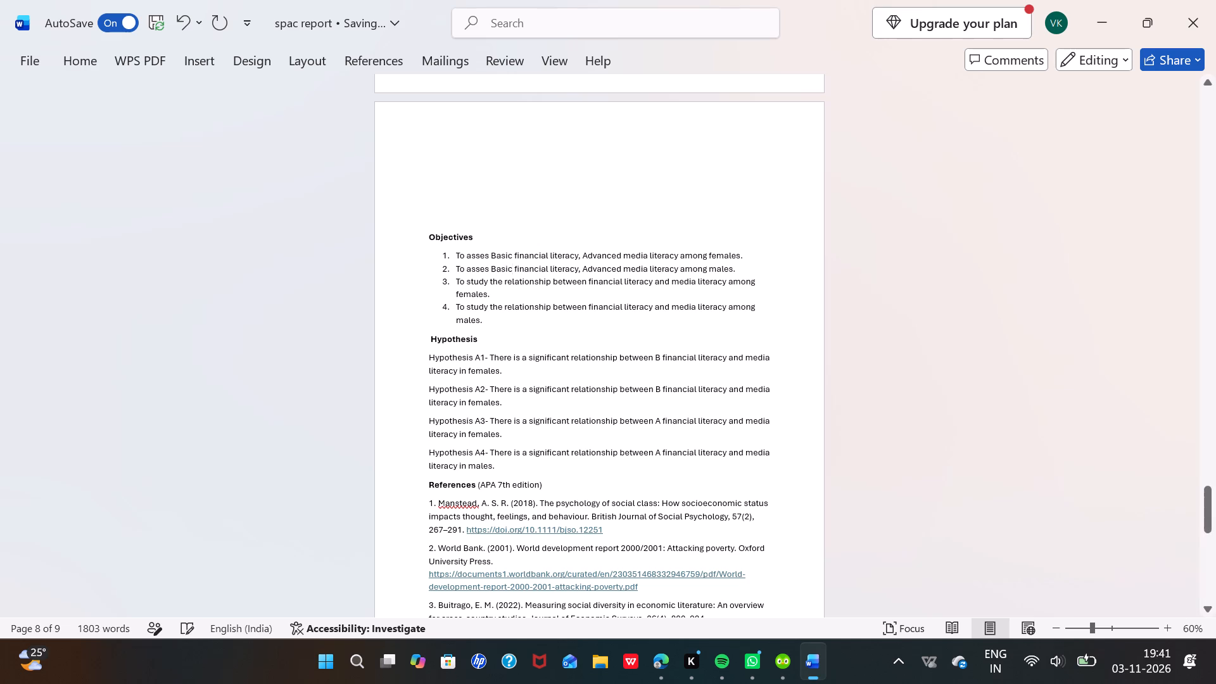
Expand "B" before "financial literacy" to "Basic" in Hypothesis A1 and Hypothesis A2.
scroll(525, 380, down, 1)
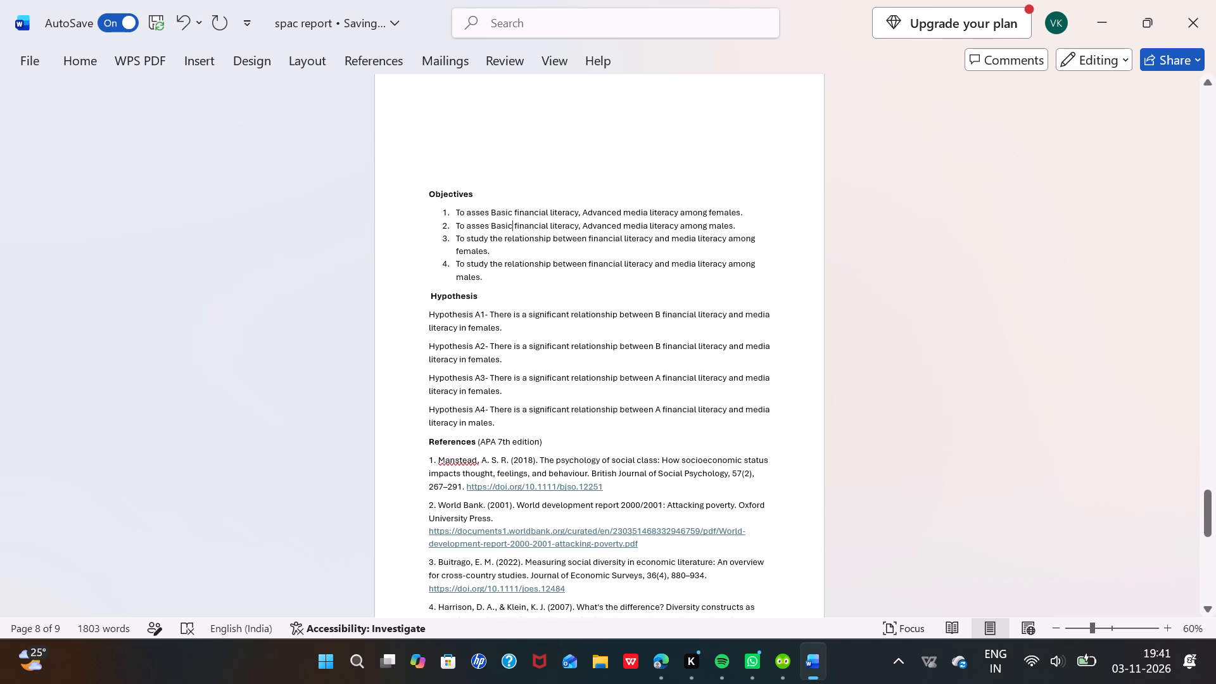
click(661, 319)
key(BackSpace)
text(asic)
key(BackSpace)
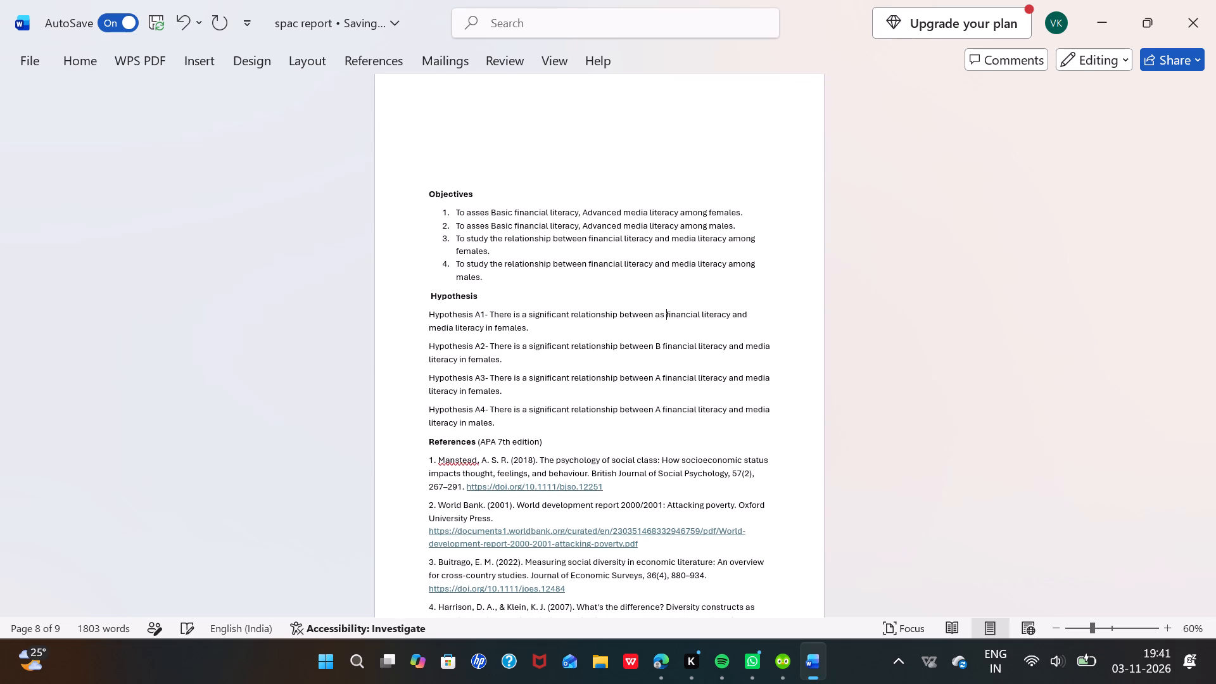
key(BackSpace)
key(BackSpace)
key(BackSpace)
key(b)
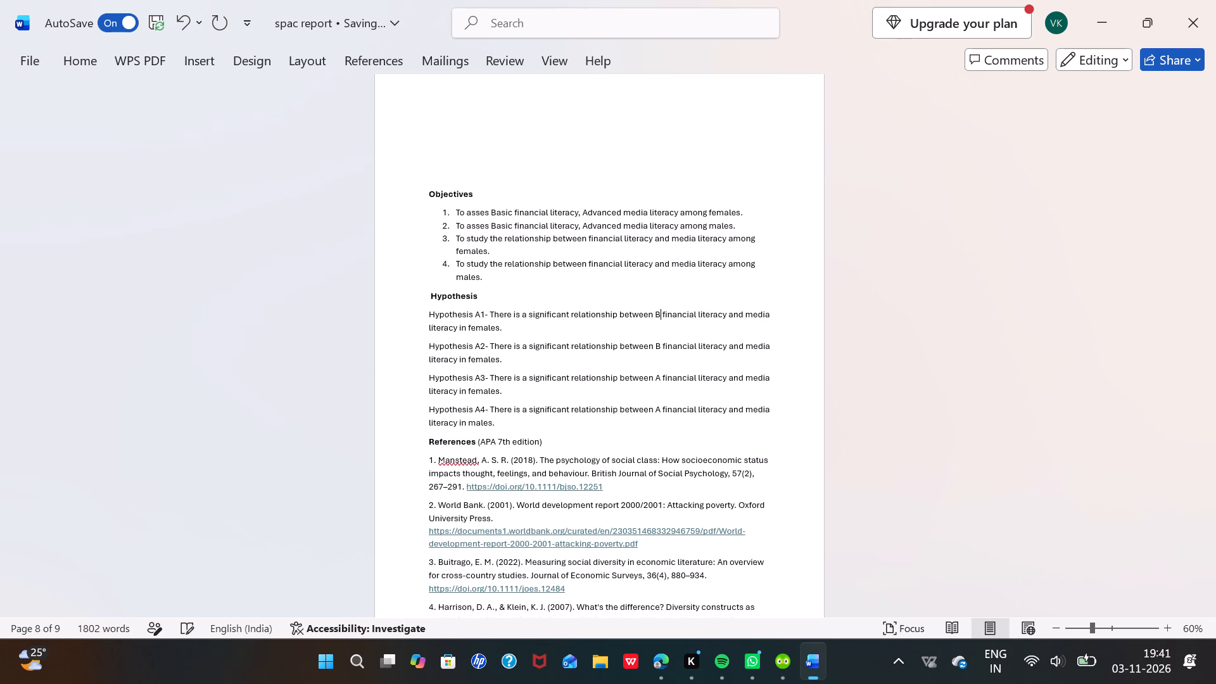
key(a)
text(sic)
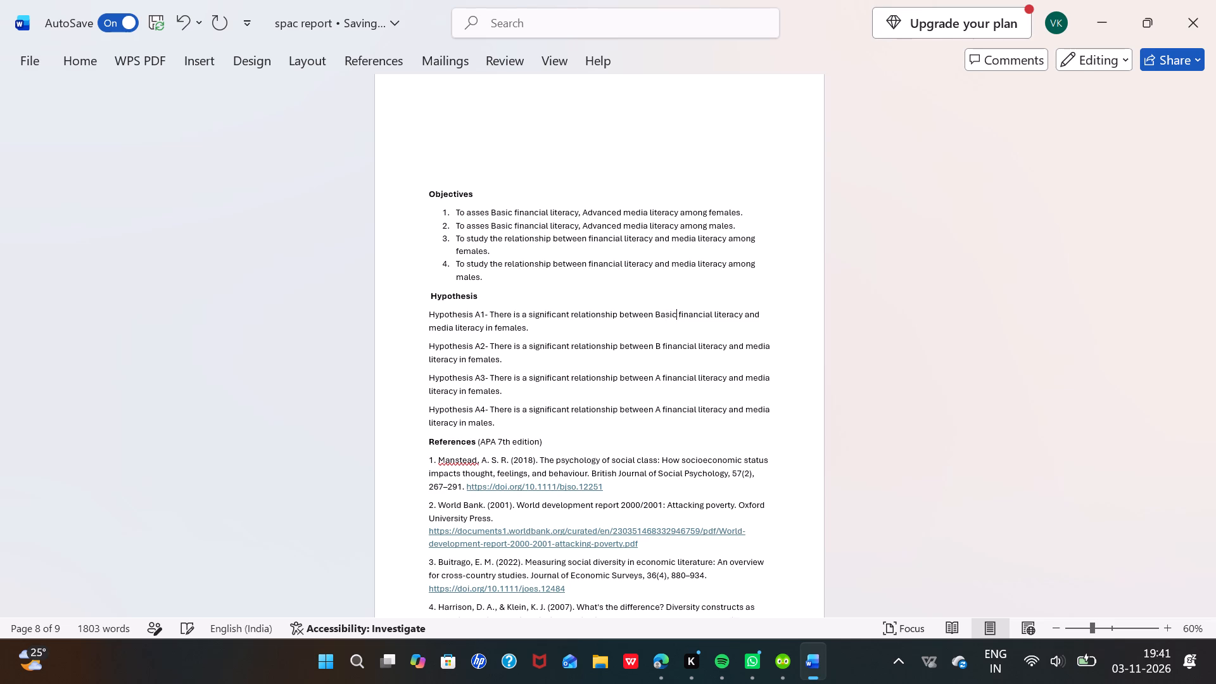
click(659, 349)
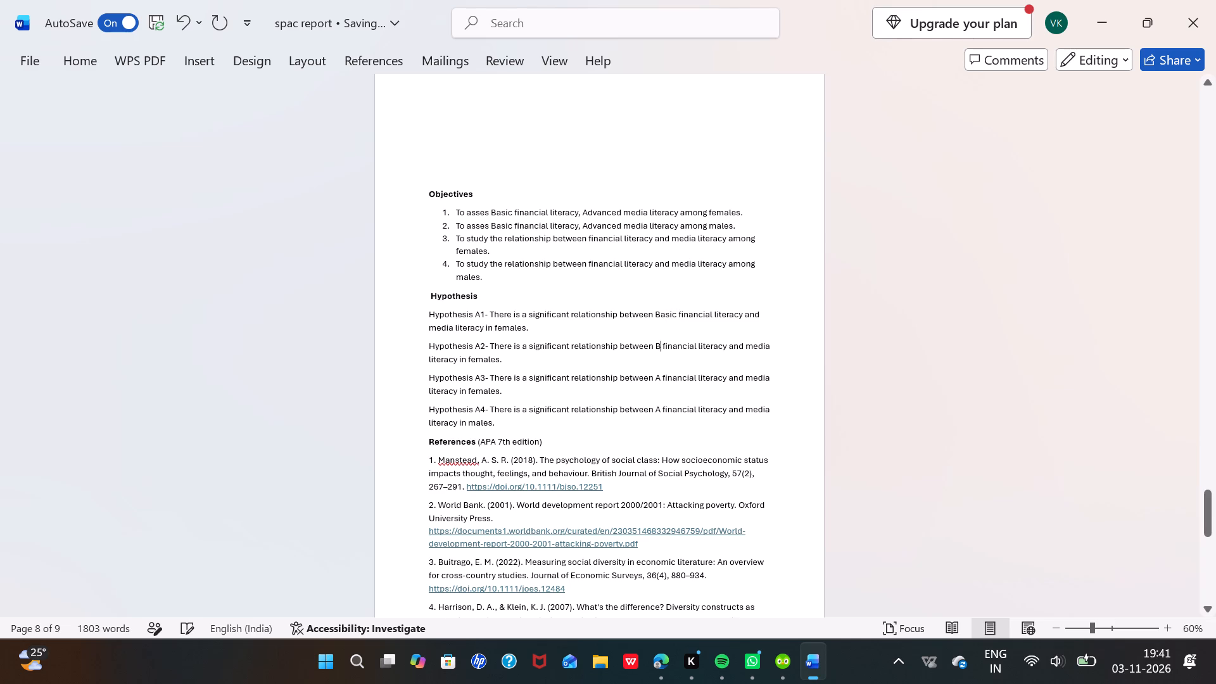
text(asic)
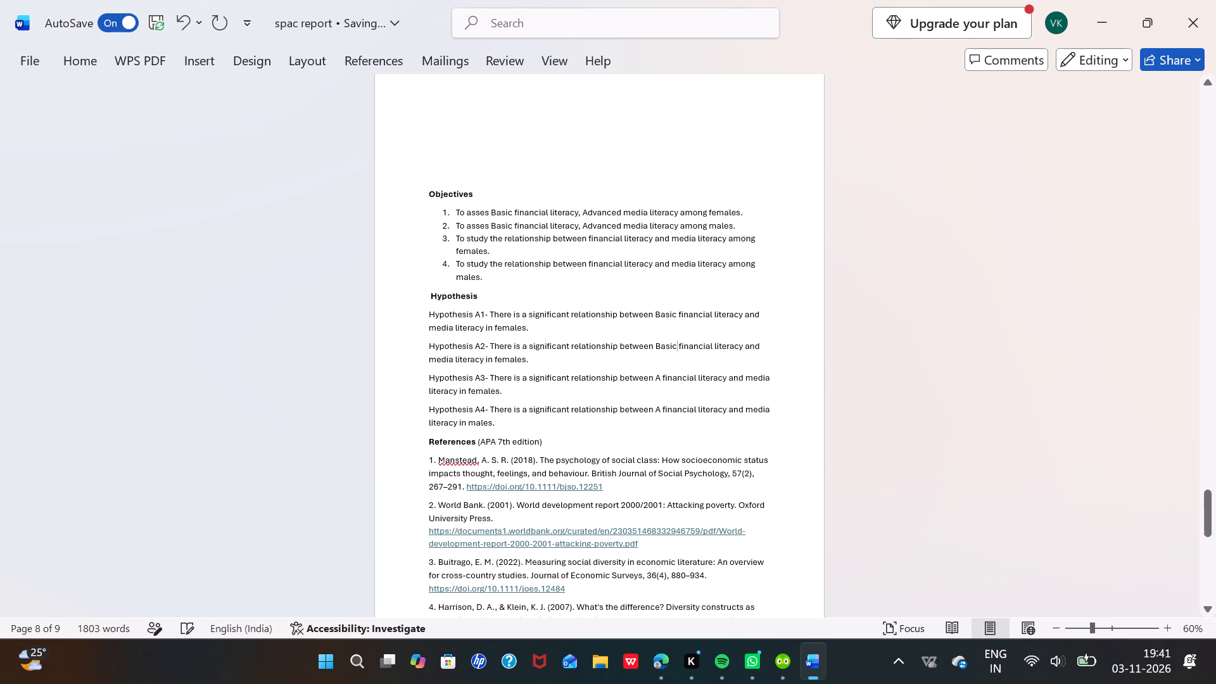
Replace "A" before "financial literacy" with "Advanced" in Hypothesis A3 and Hypothesis A4, keeping single spaces between the words.
click(662, 380)
key(BackSpace)
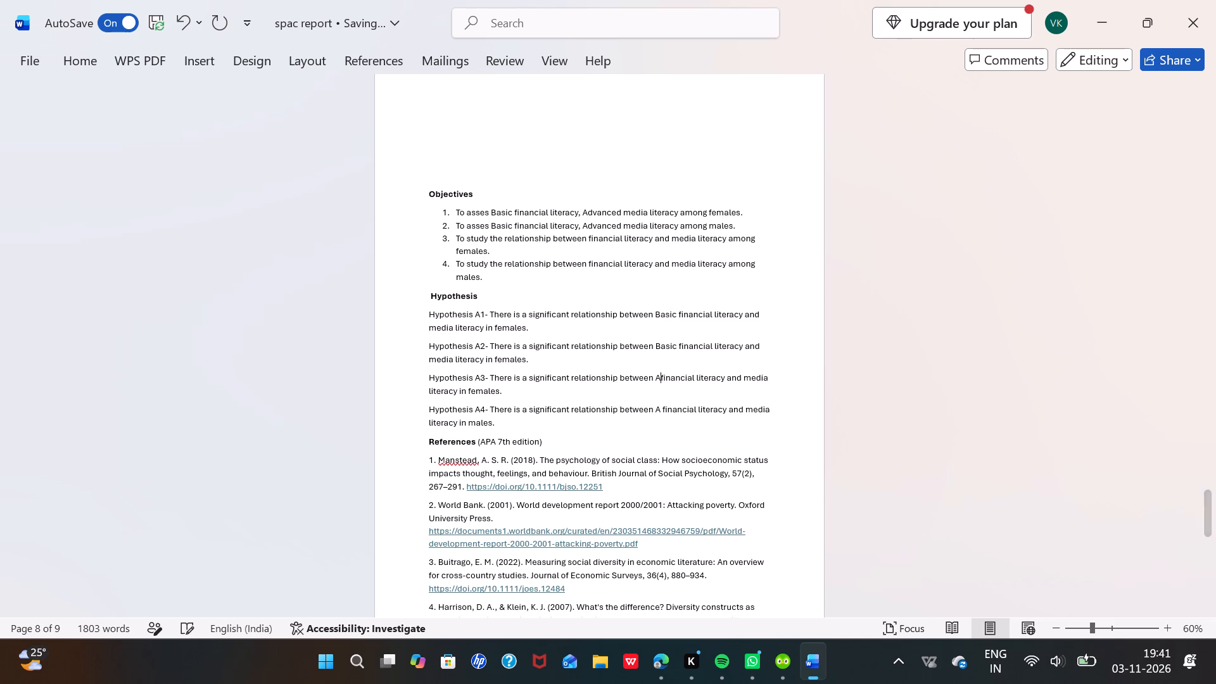
key(ctrl+v)
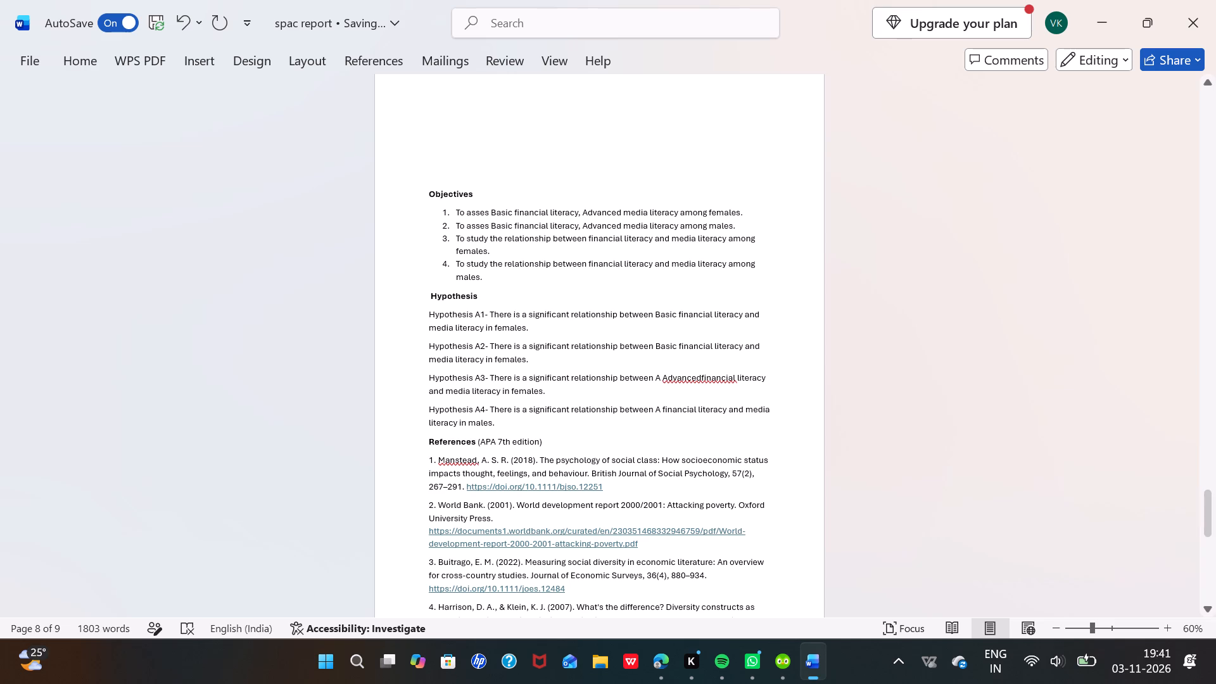
click(662, 378)
key(BackSpace)
key(BackSpace)
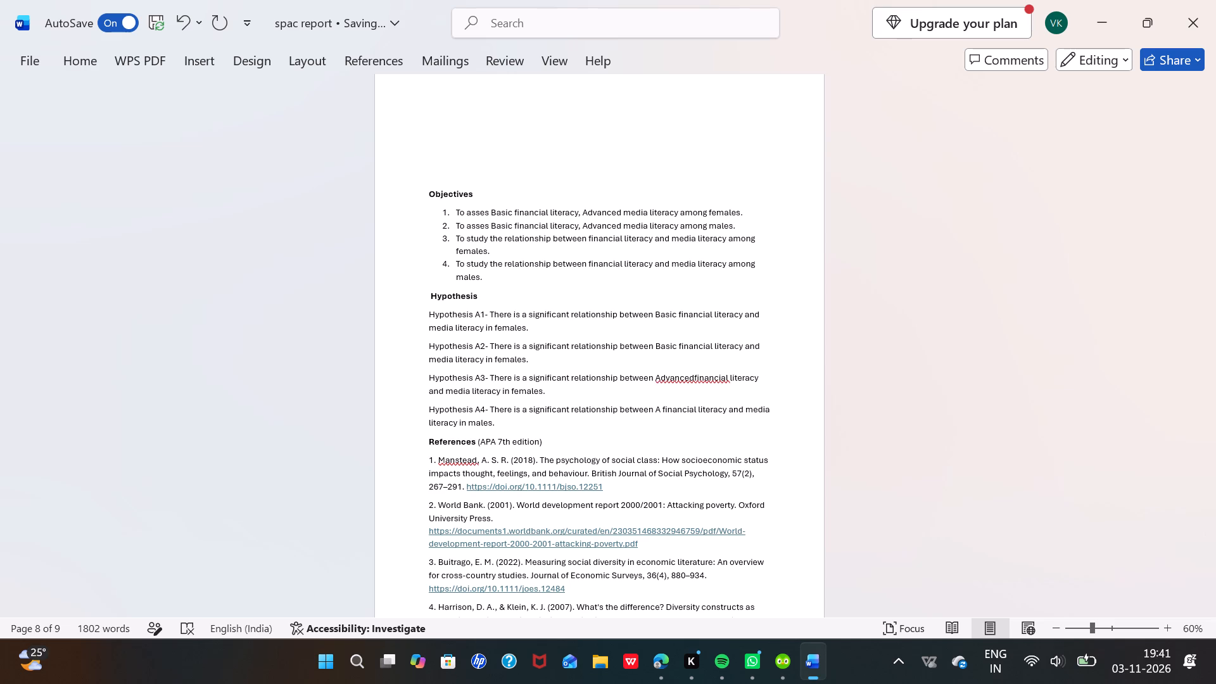
key(space)
key(BackSpace)
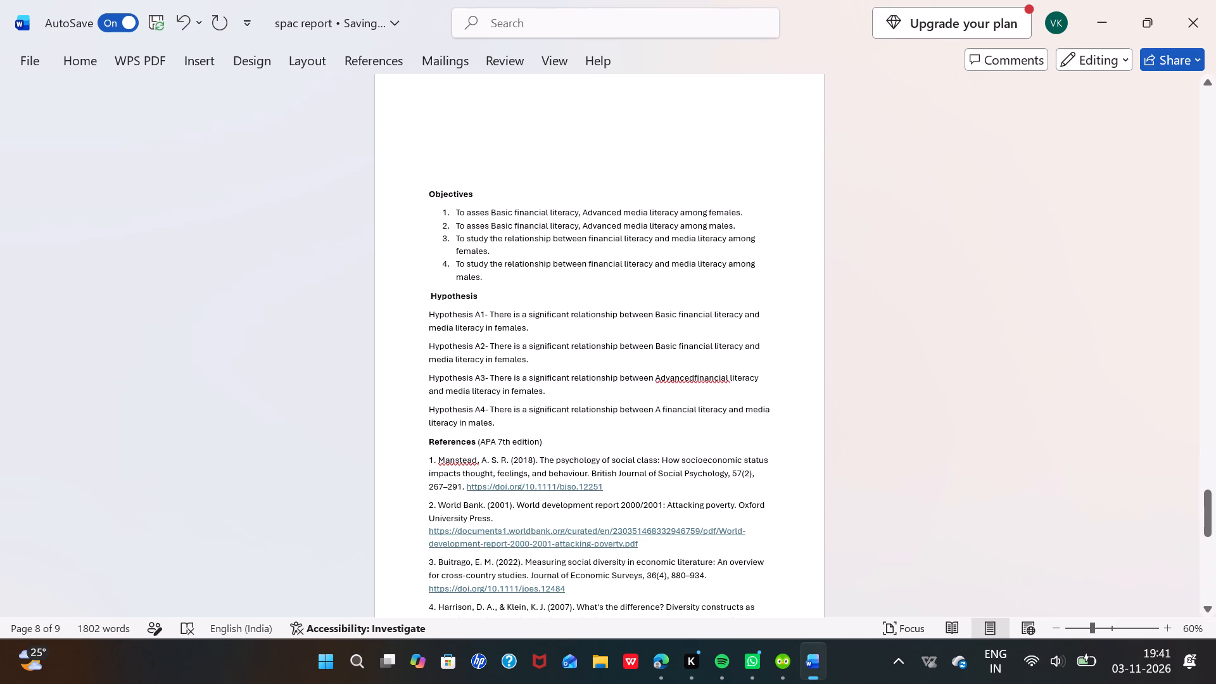
click(697, 380)
key(space)
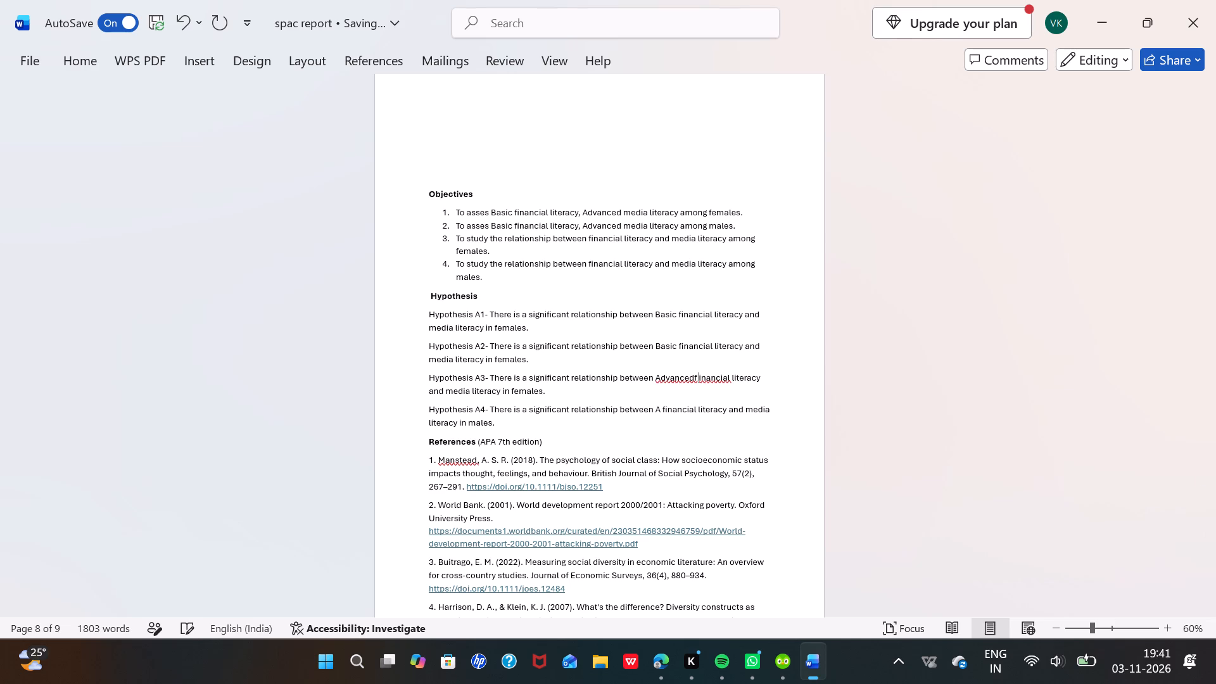
key(BackSpace)
click(693, 377)
key(space)
click(661, 413)
key(BackSpace)
key(ctrl+v)
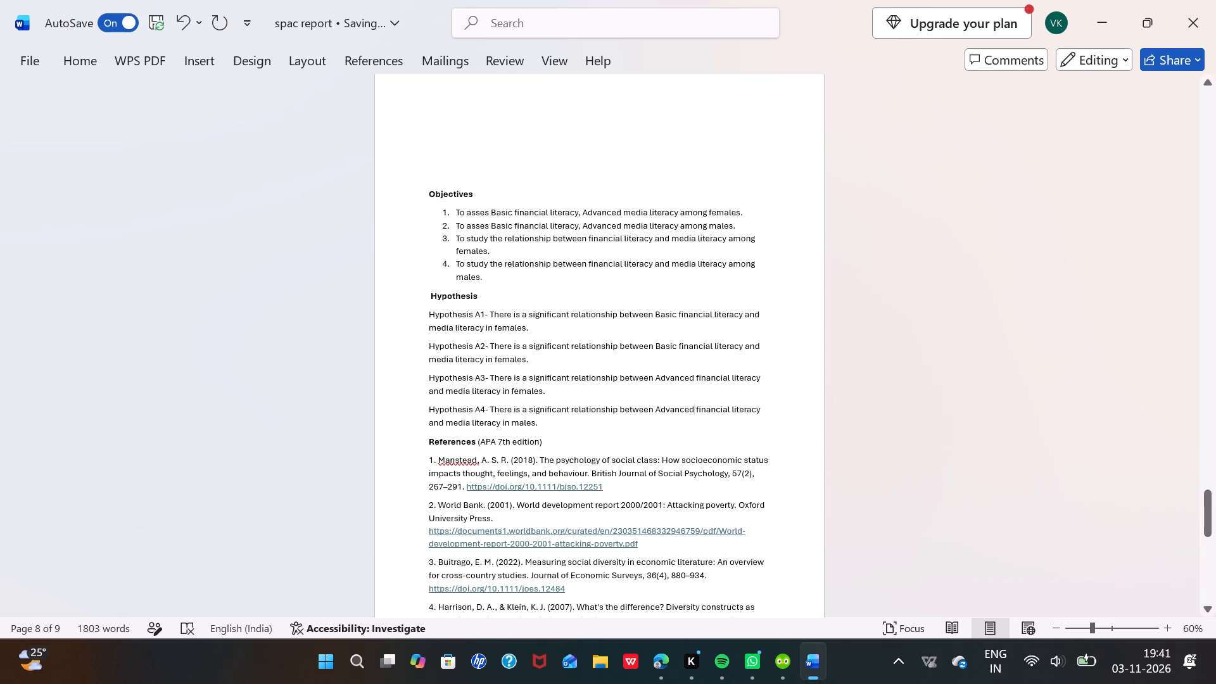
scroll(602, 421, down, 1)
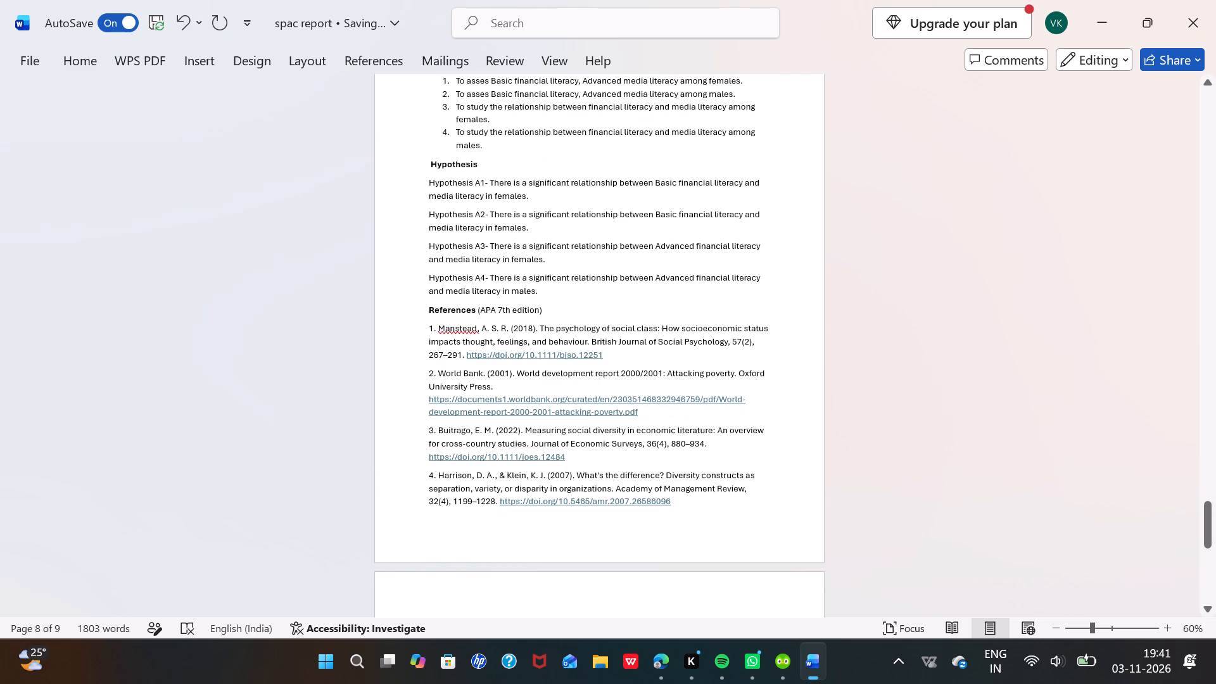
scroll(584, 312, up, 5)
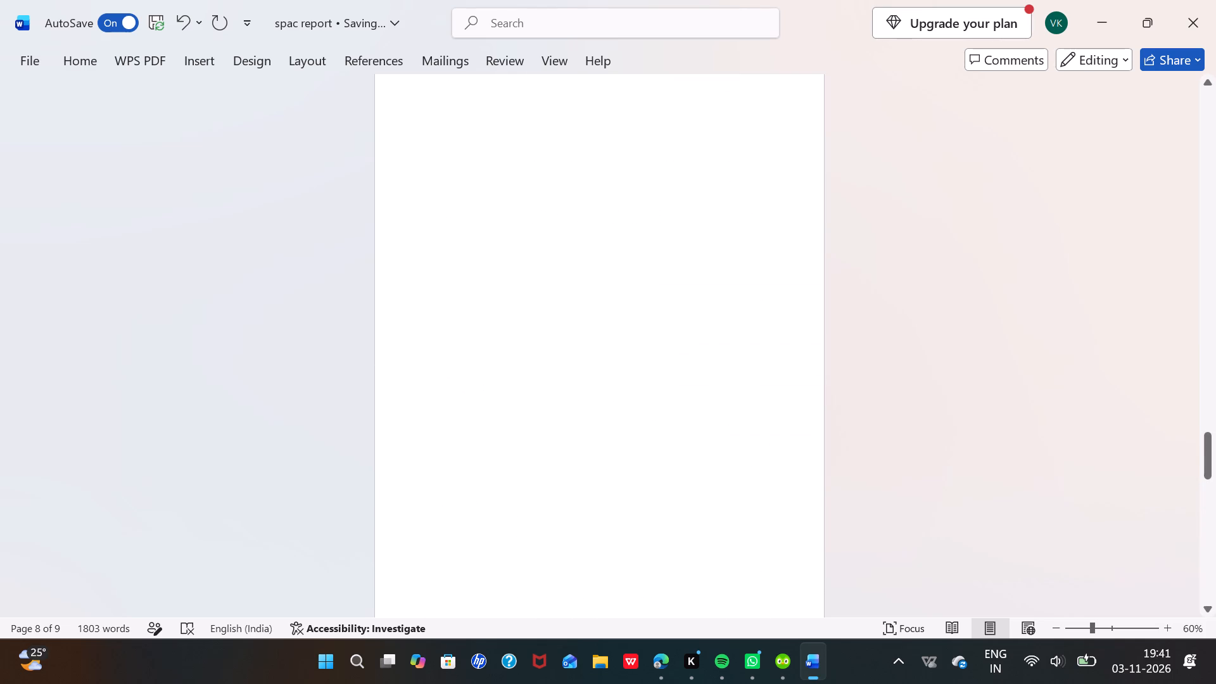
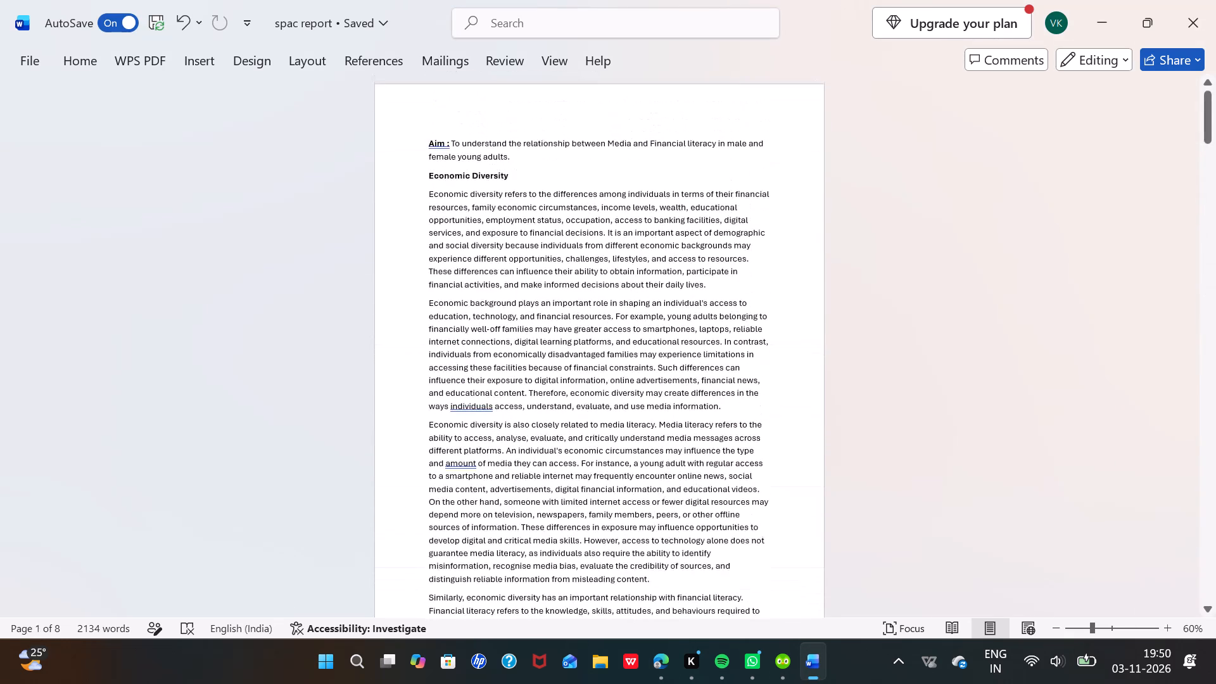
scroll(691, 526, down, 1)
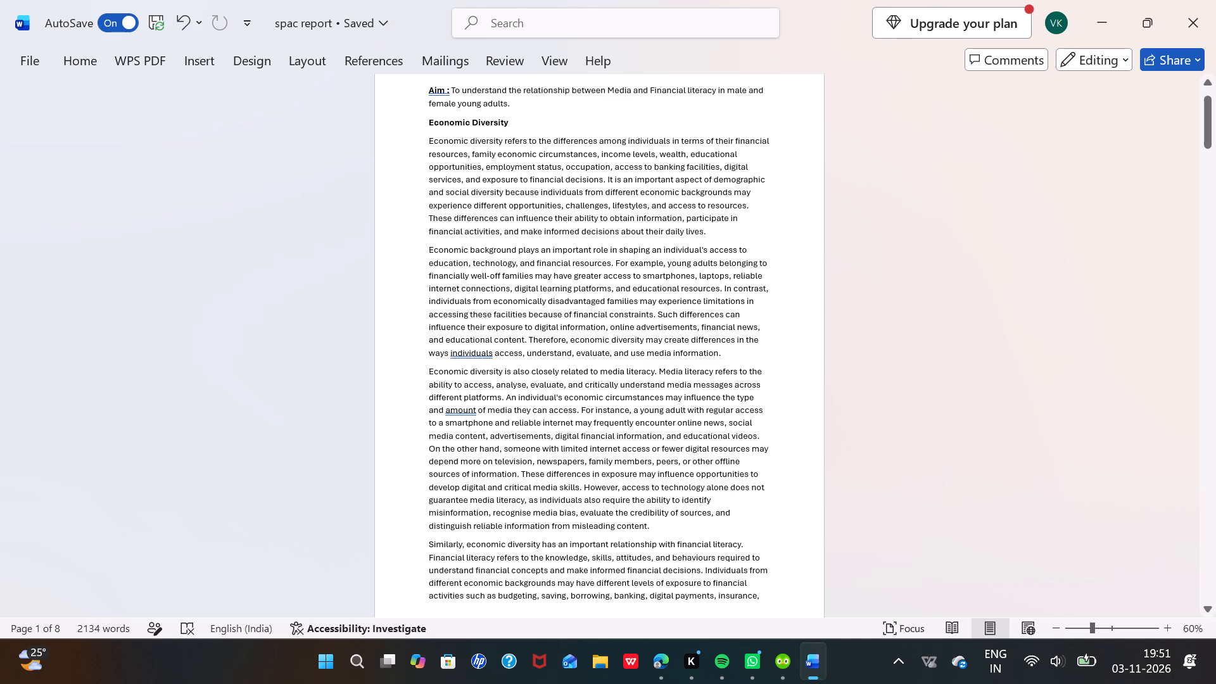
drag(531, 341, 668, 354)
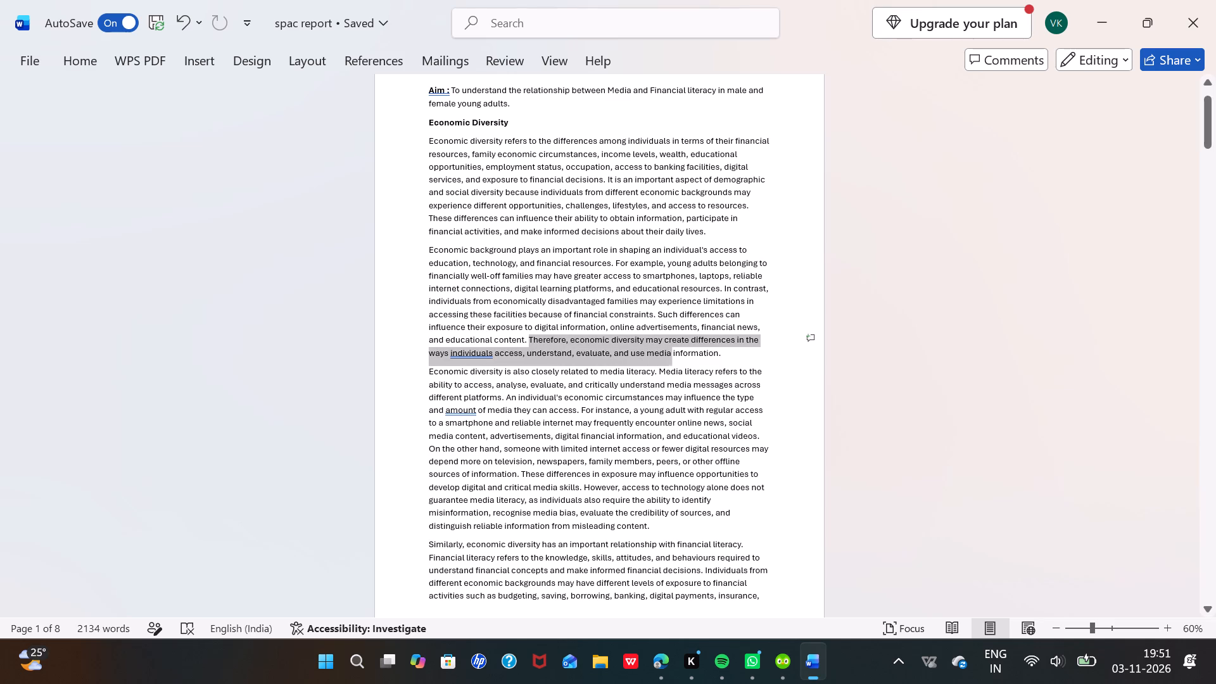
drag(668, 354, 709, 352)
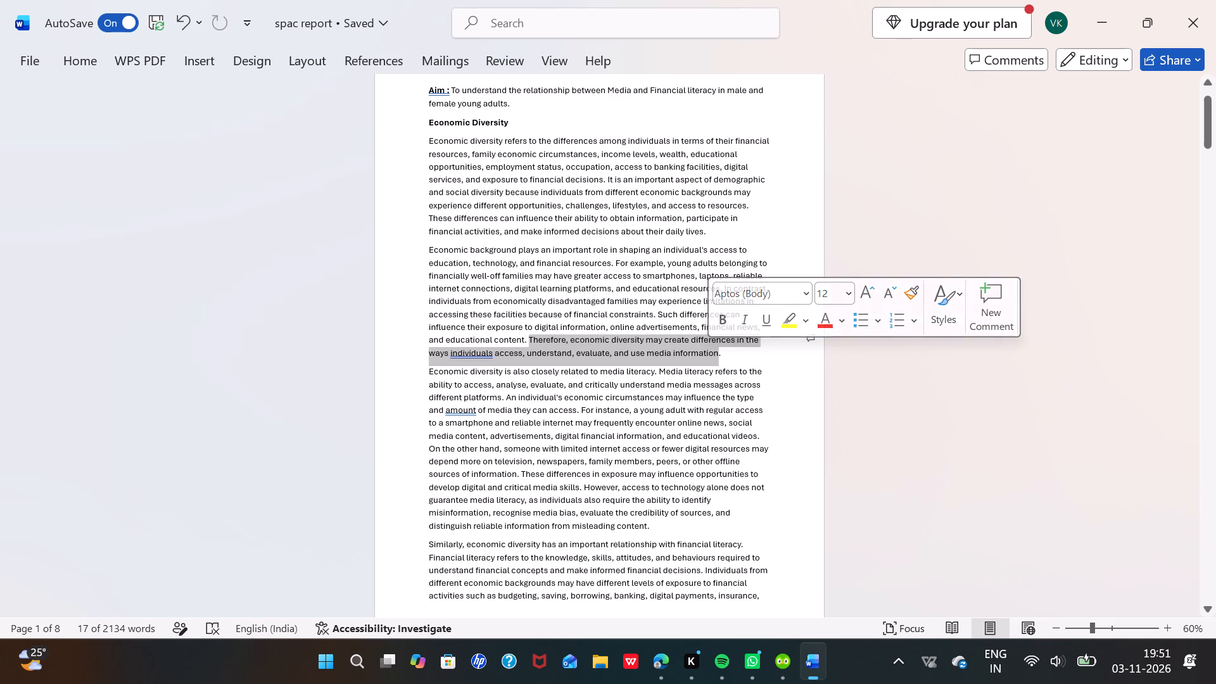
click(714, 368)
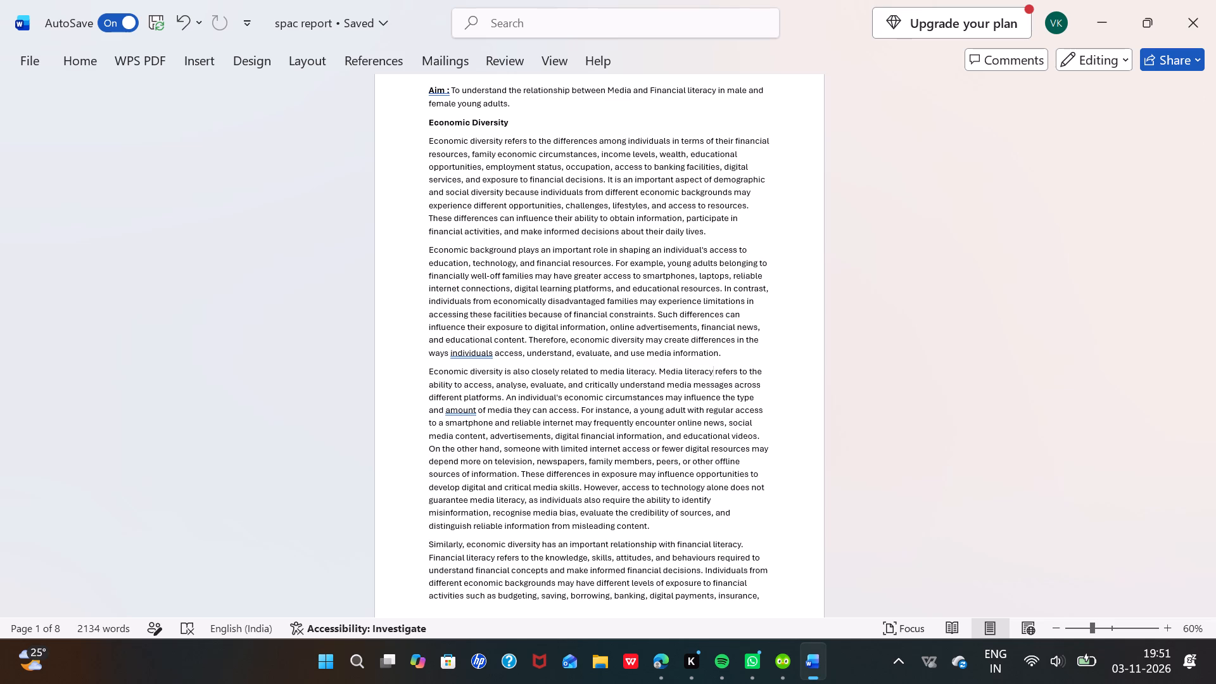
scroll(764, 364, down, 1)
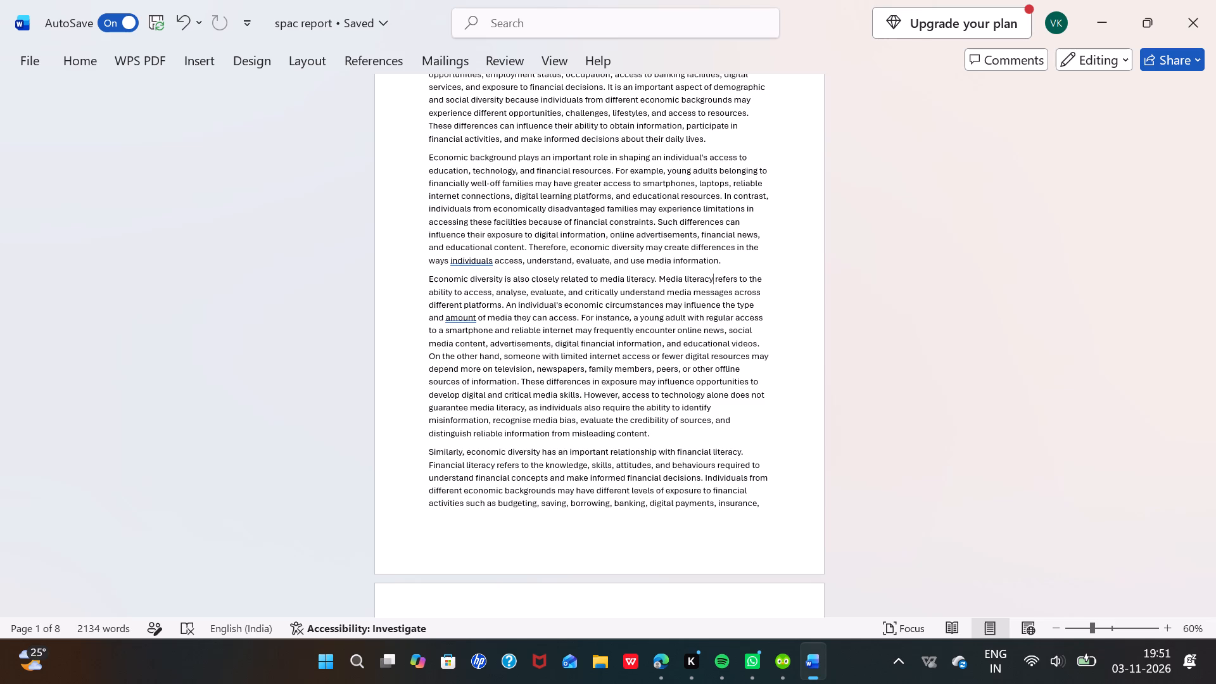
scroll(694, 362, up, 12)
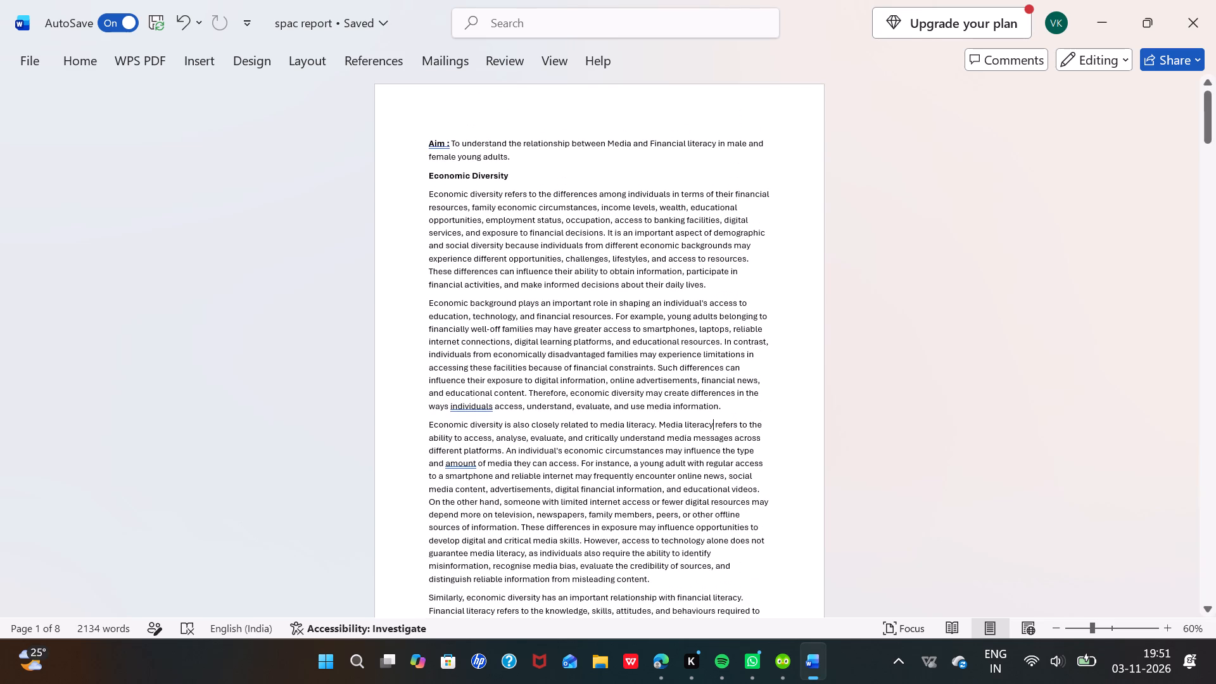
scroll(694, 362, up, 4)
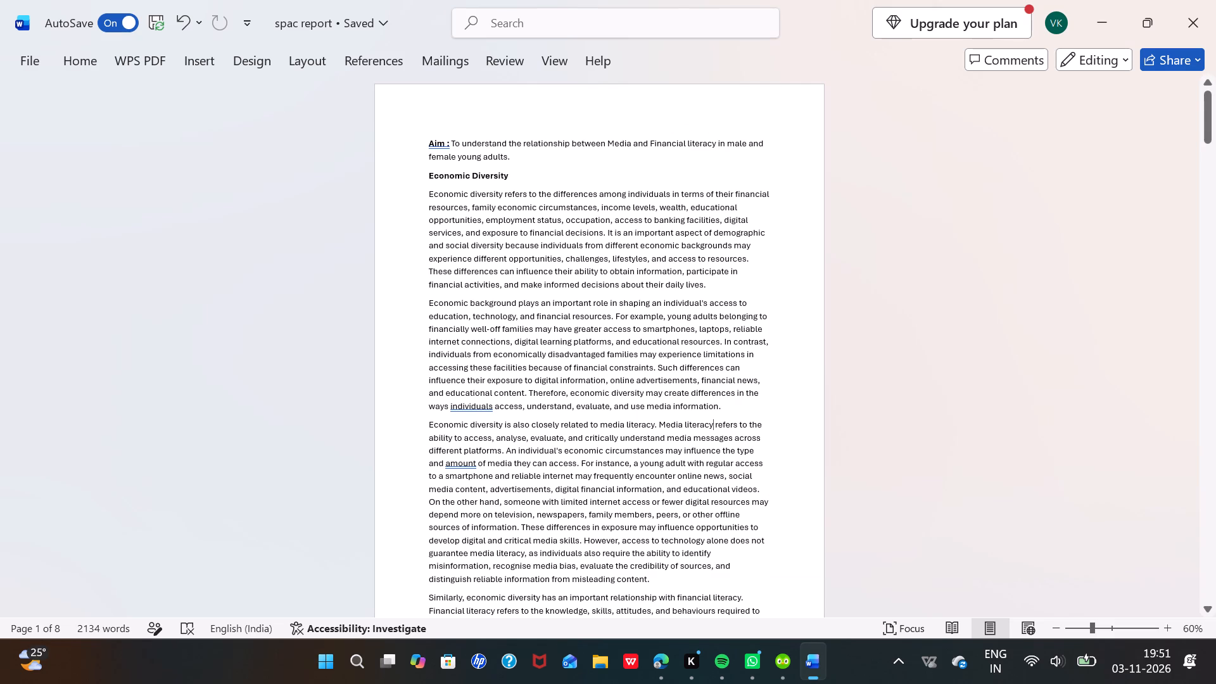
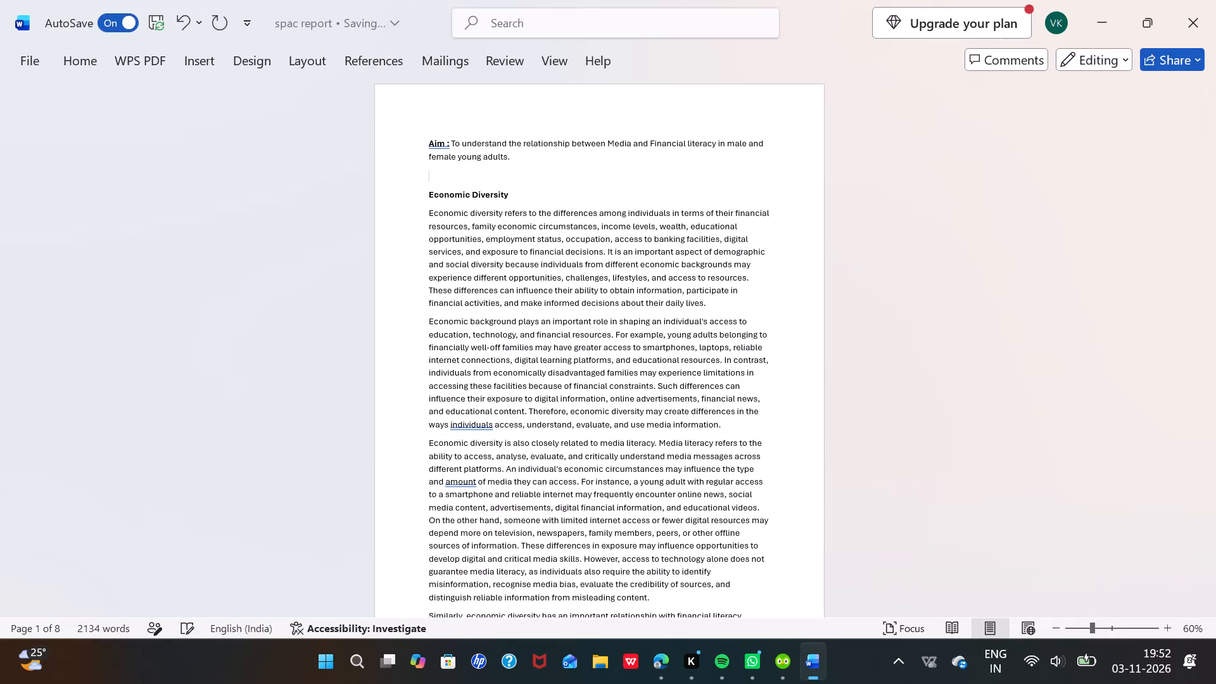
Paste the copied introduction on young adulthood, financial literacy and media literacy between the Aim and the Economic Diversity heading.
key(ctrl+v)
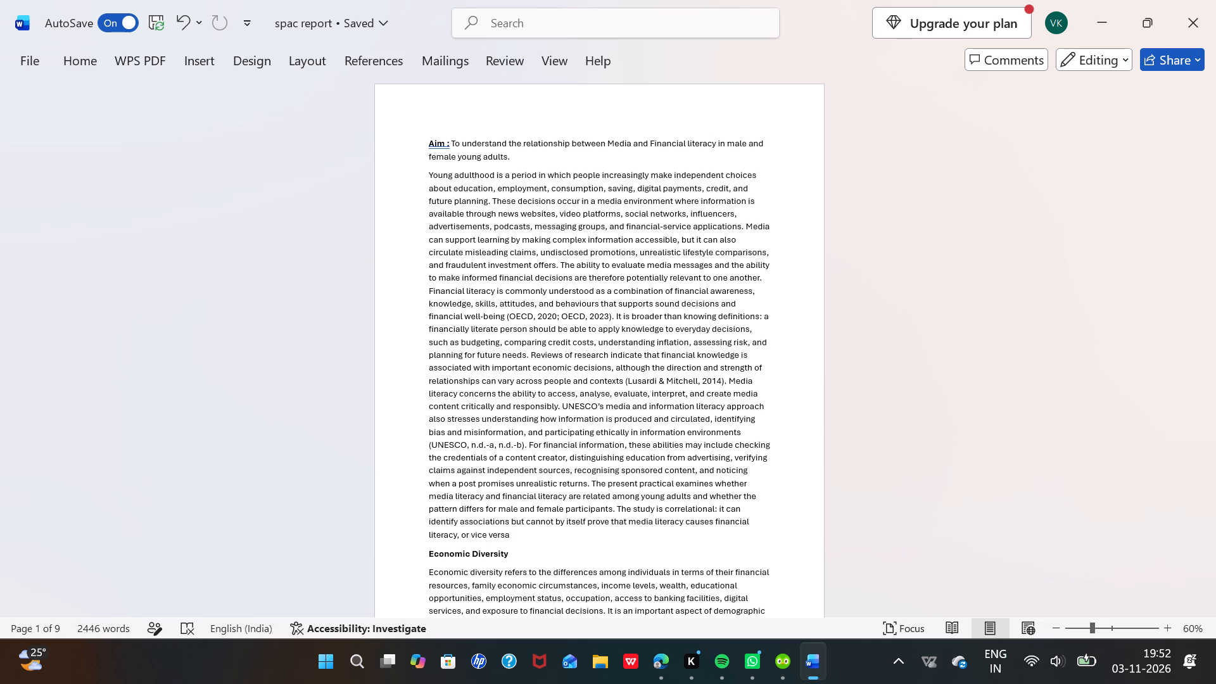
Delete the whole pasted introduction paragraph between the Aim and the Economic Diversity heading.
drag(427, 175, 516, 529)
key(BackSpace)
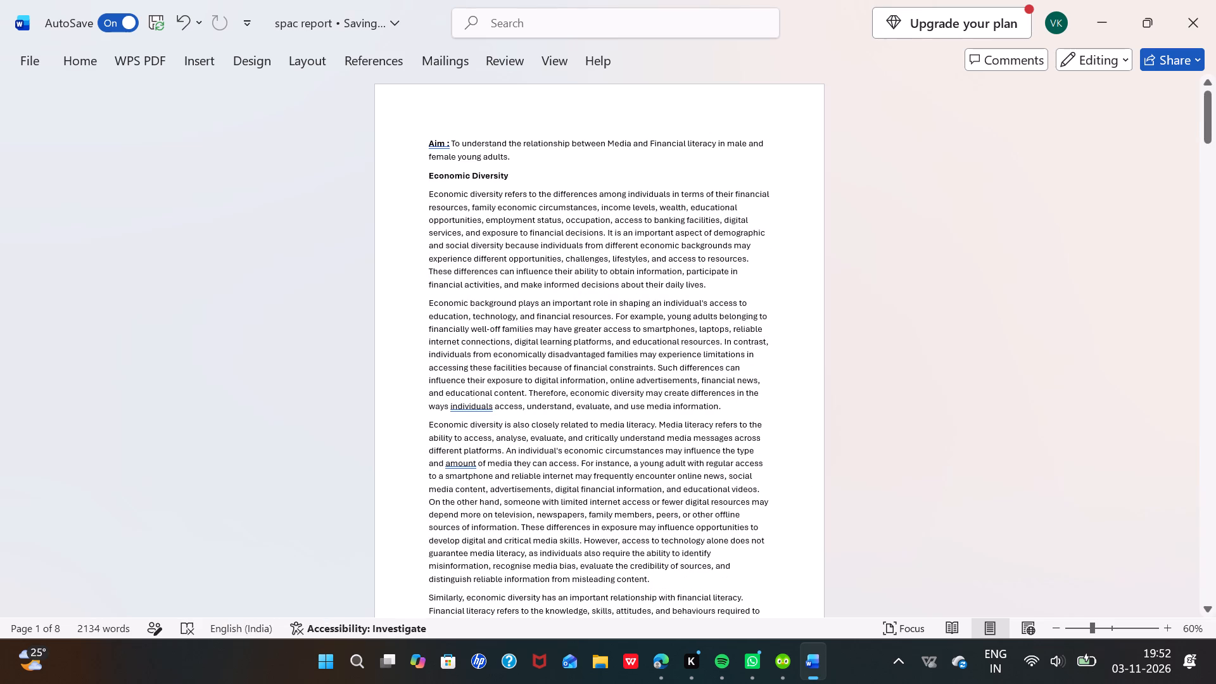
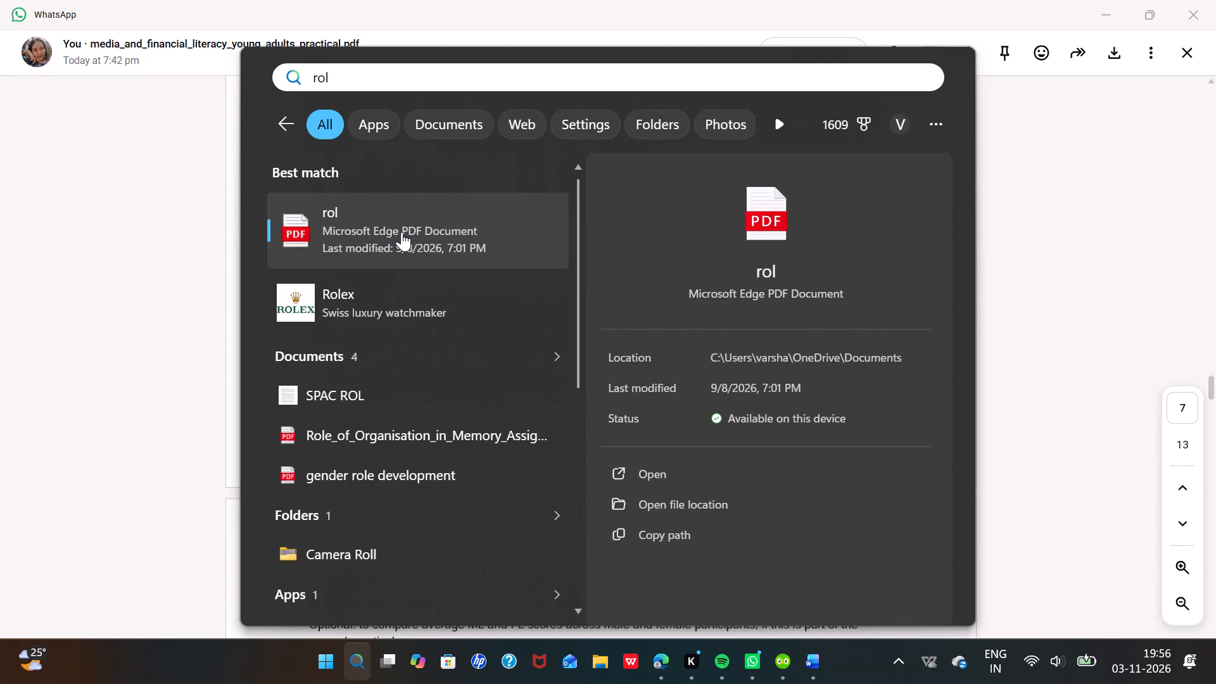
click(402, 232)
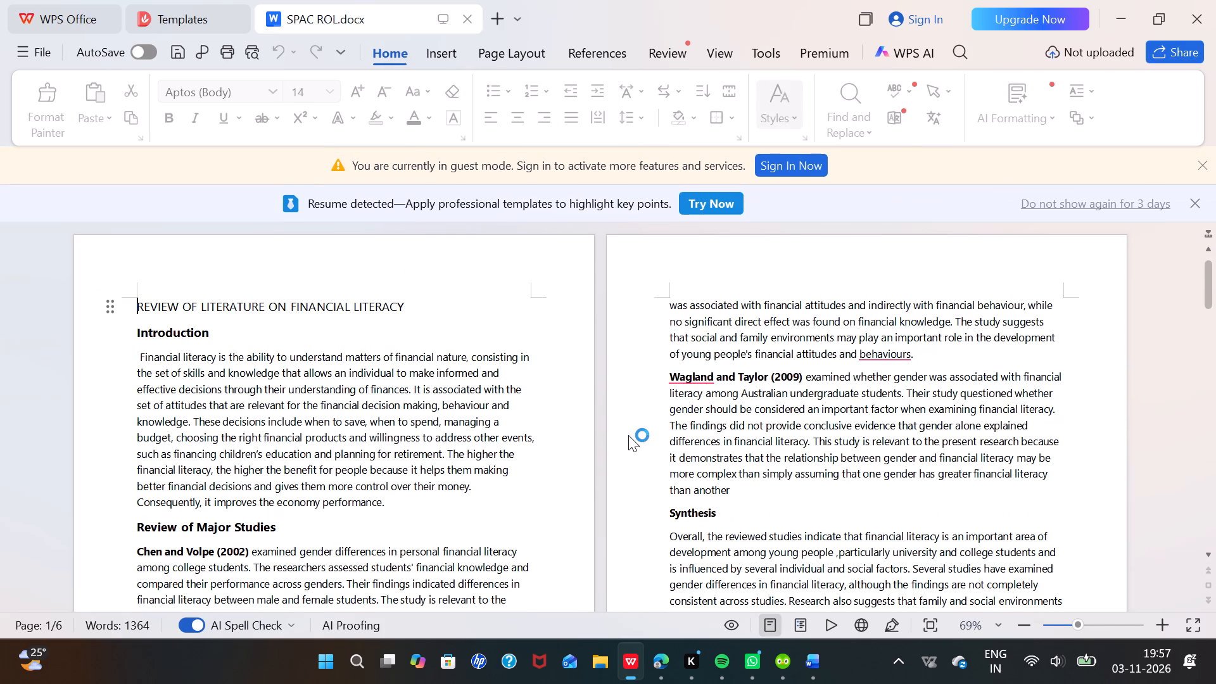
scroll(628, 435, down, 8)
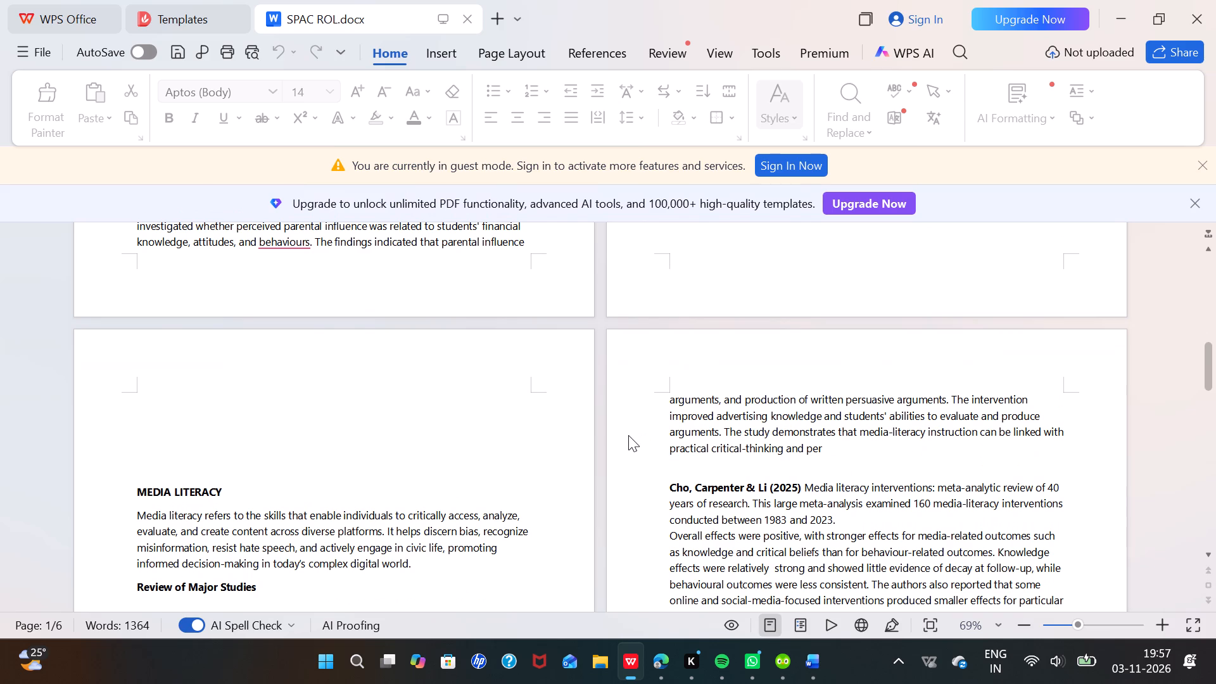
Review the Media Literacy section of SPAC ROL.docx and highlight the Bergsma & Carney (2008) study paragraph.
scroll(385, 490, down, 2)
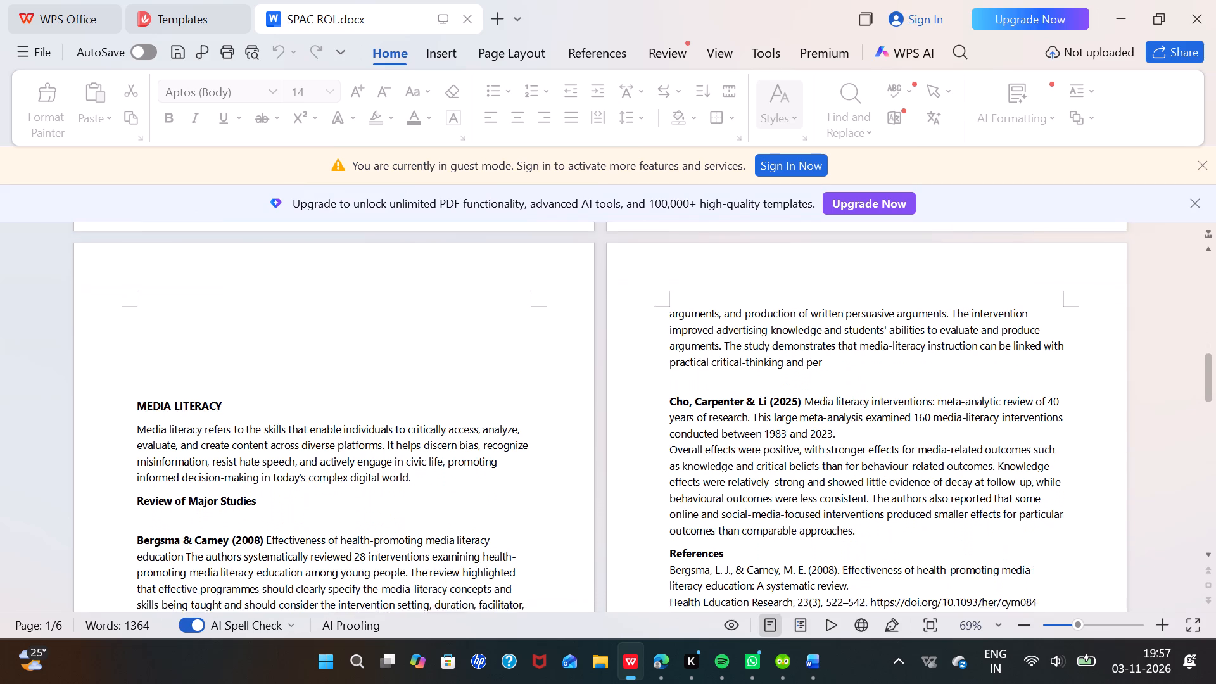
scroll(385, 490, down, 6)
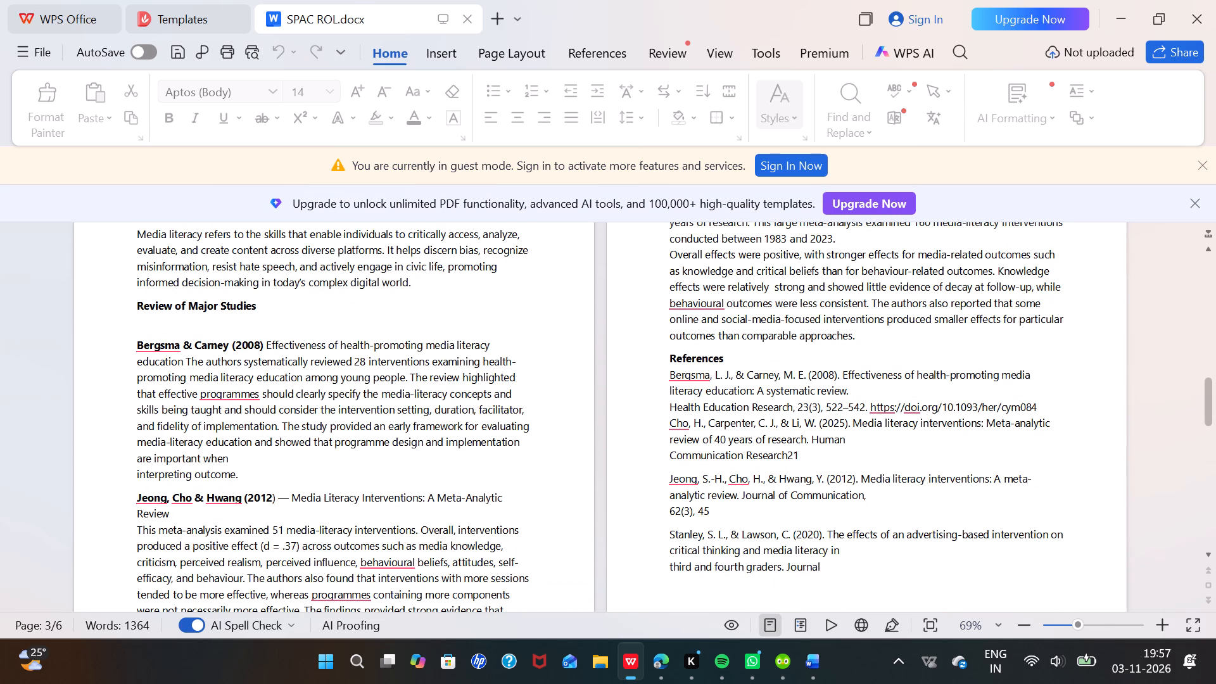
drag(139, 340, 244, 471)
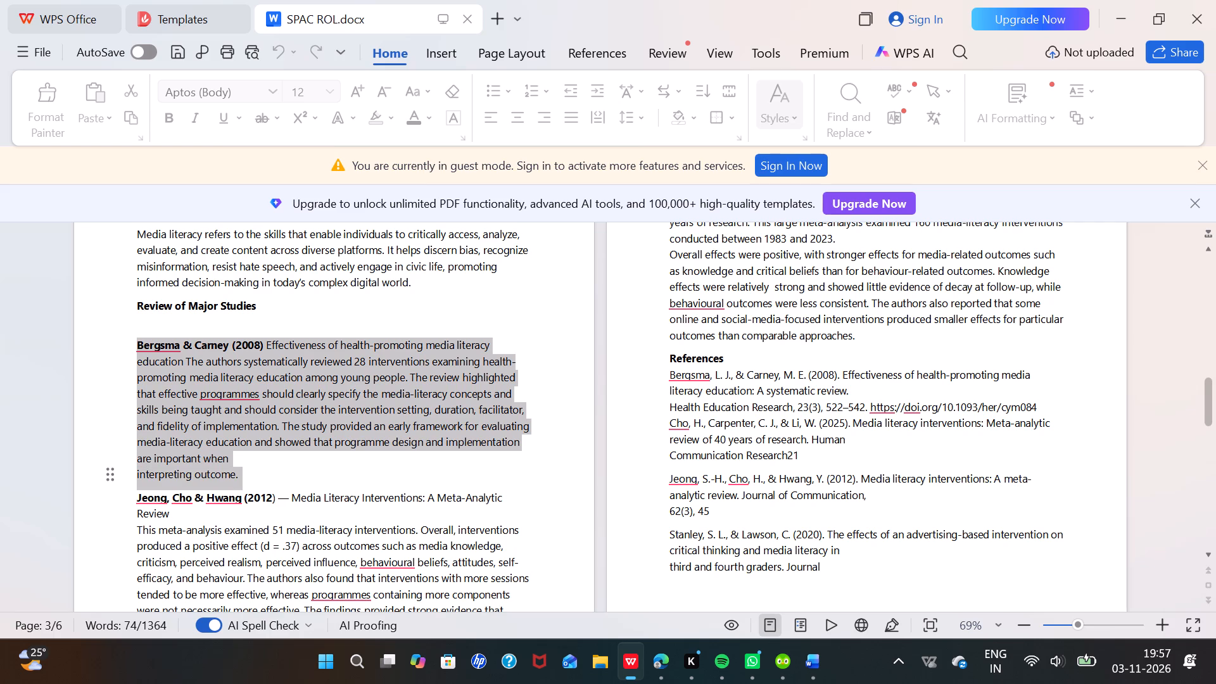
drag(244, 471, 244, 472)
Dismiss the guest-mode and upgrade banners above the document and clear the text selection.
click(1200, 158)
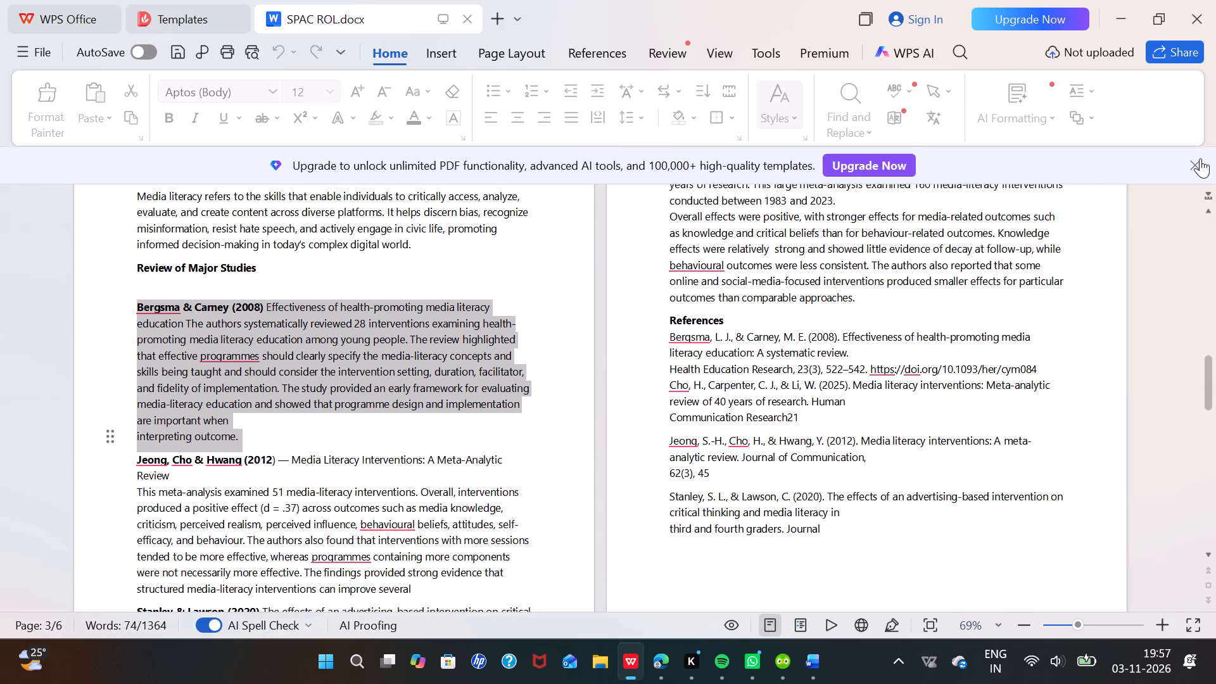
click(1200, 158)
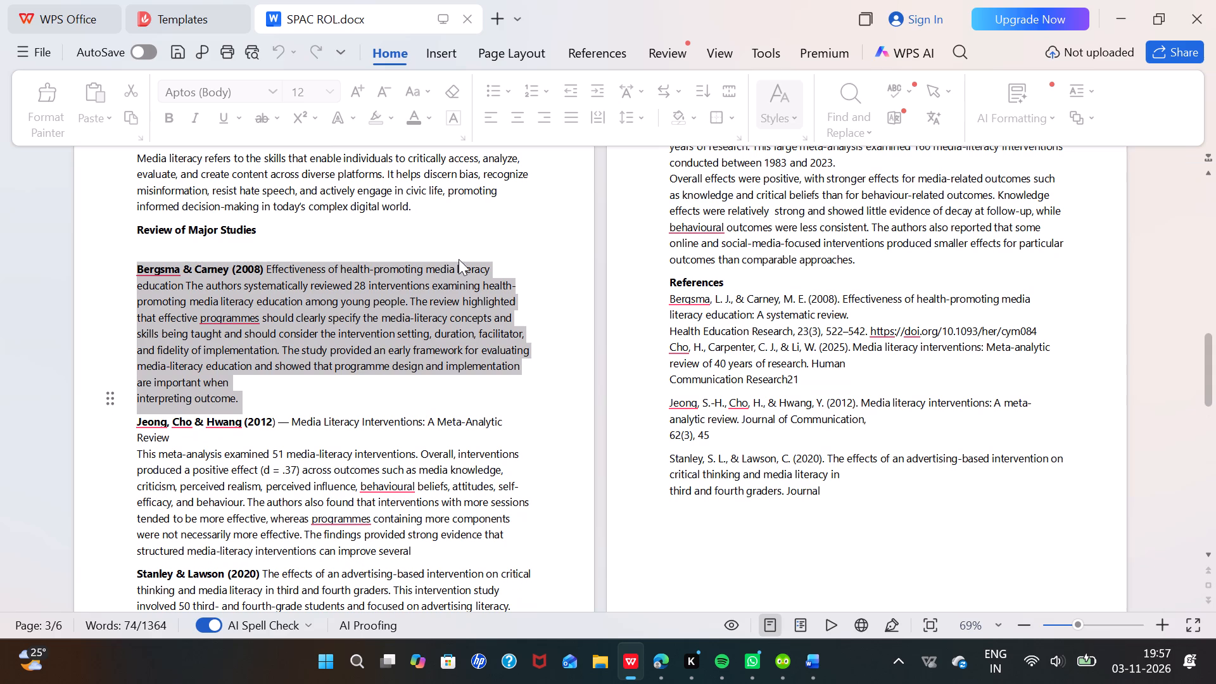
click(322, 232)
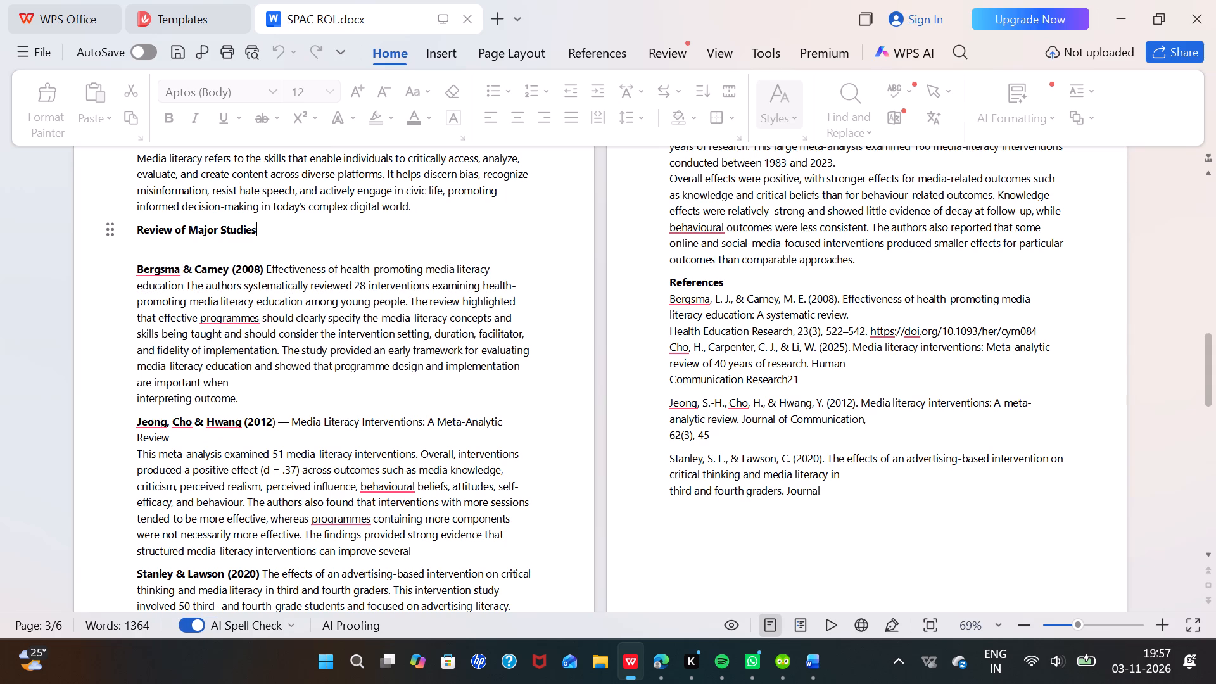
Look over the financial literacy, media literacy and gender role development reviews with several pages visible at once.
scroll(135, 265, down, 2)
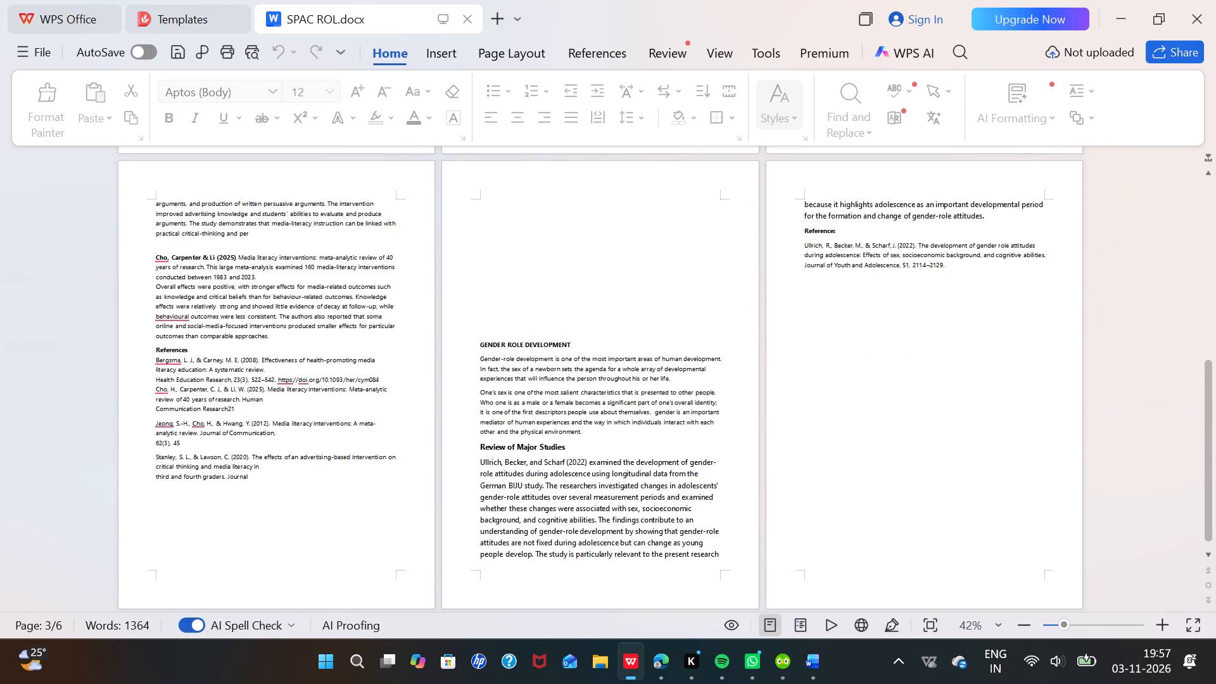
scroll(477, 386, up, 2)
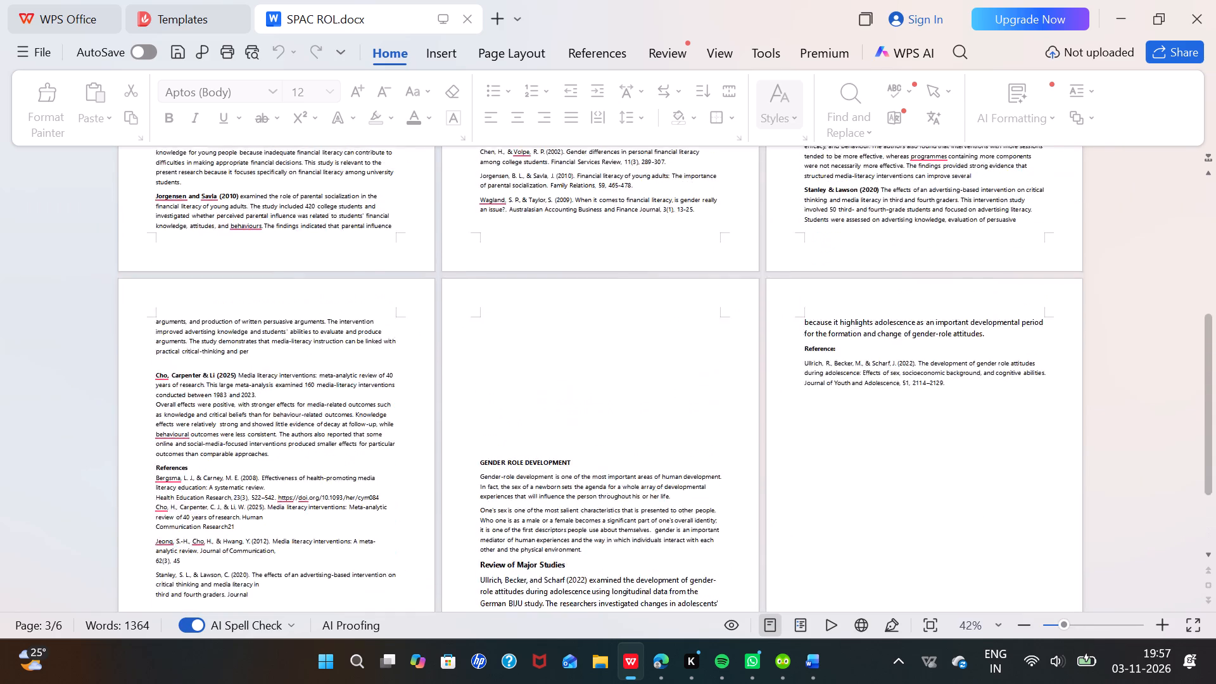
scroll(477, 386, up, 4)
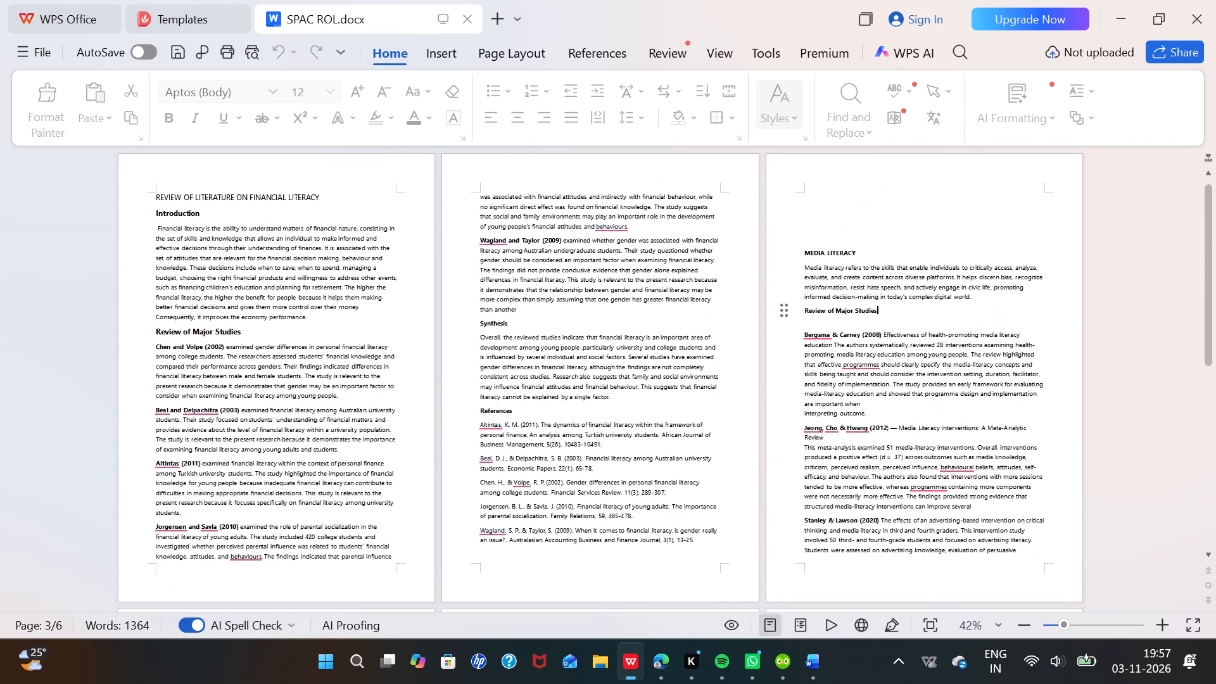
scroll(477, 386, down, 1)
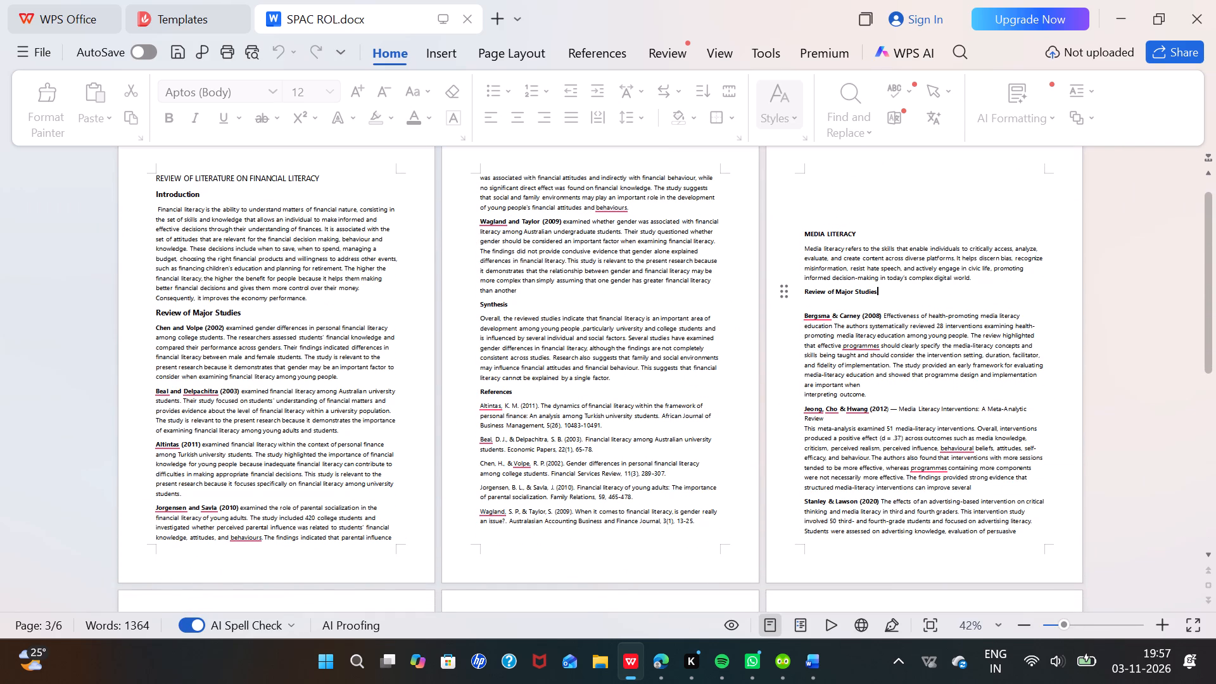
Search the computer for the literature review document using "rol".
click(346, 668)
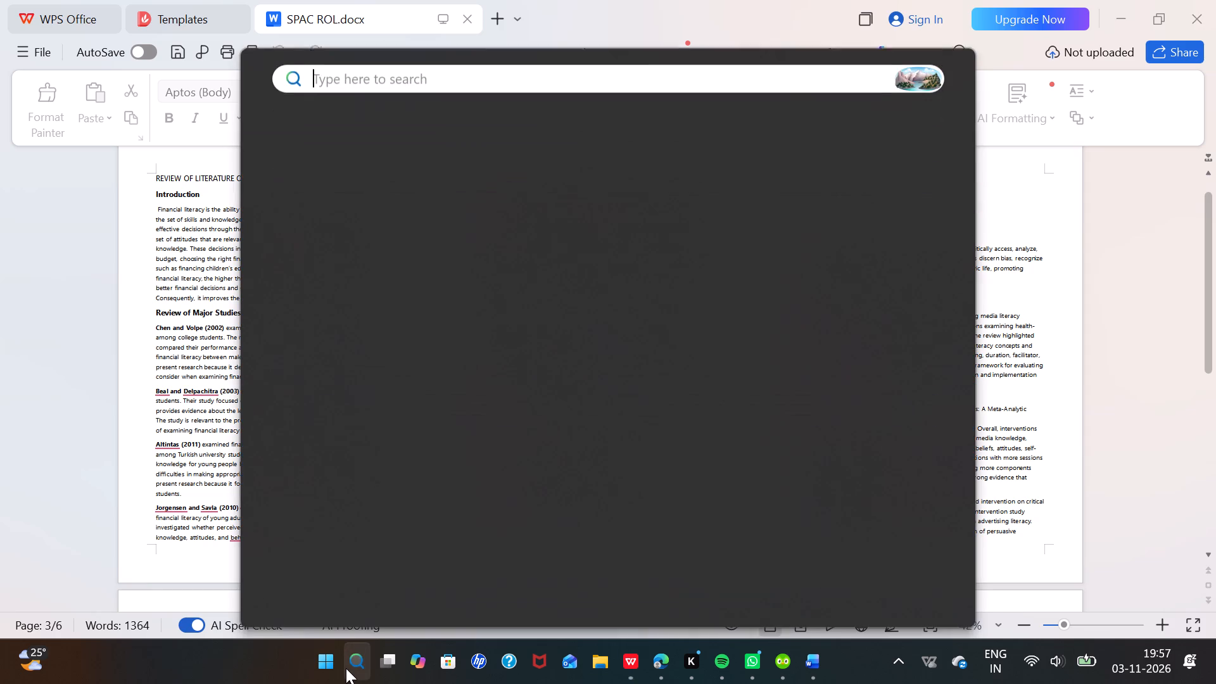
text(rol)
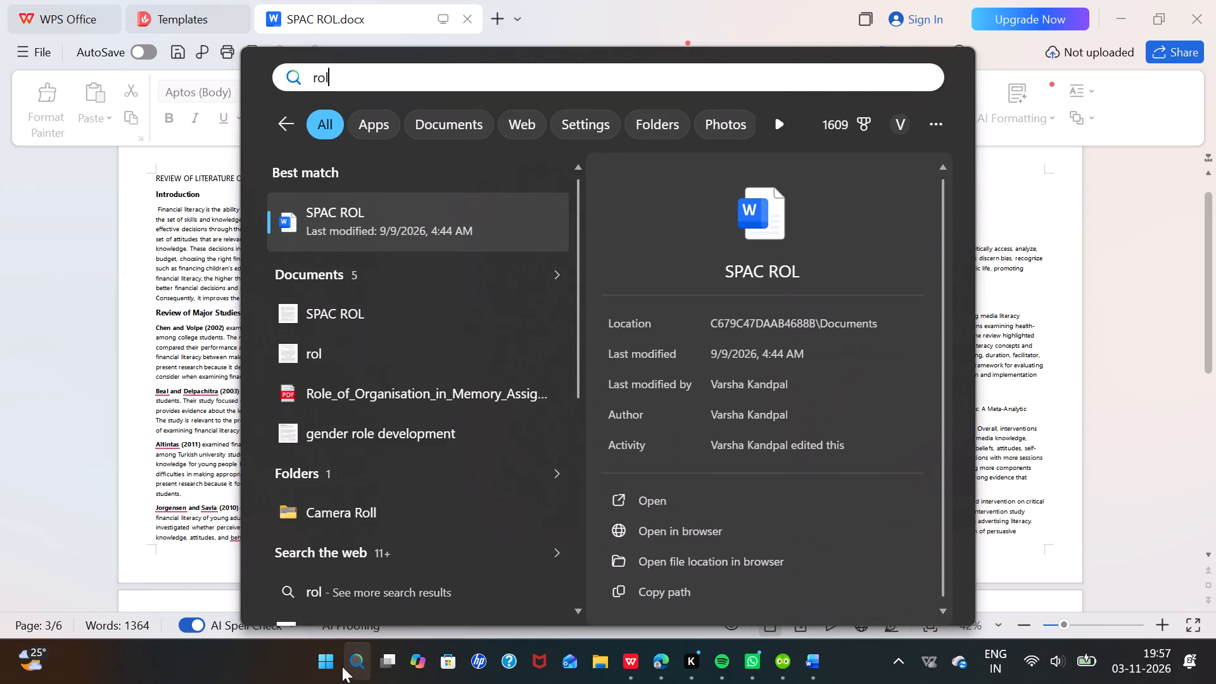
Open the SPAC ROL document in Microsoft Word and go to the Media Literacy section's review of major studies.
click(388, 222)
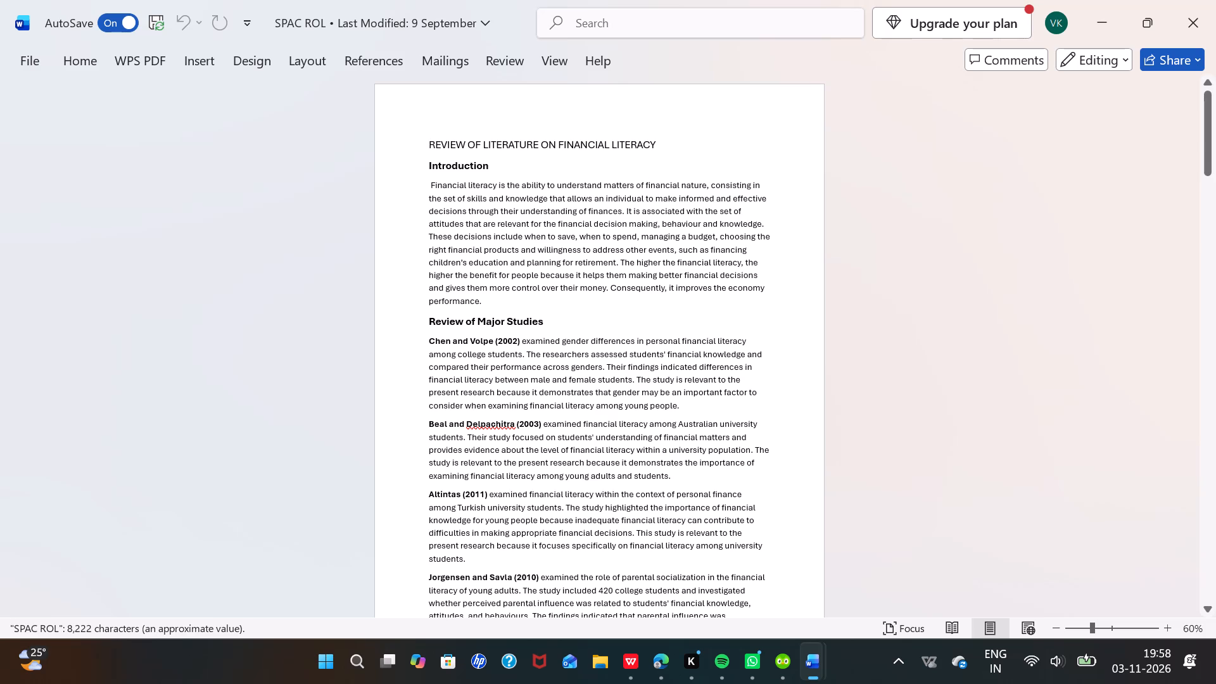
scroll(536, 313, down, 5)
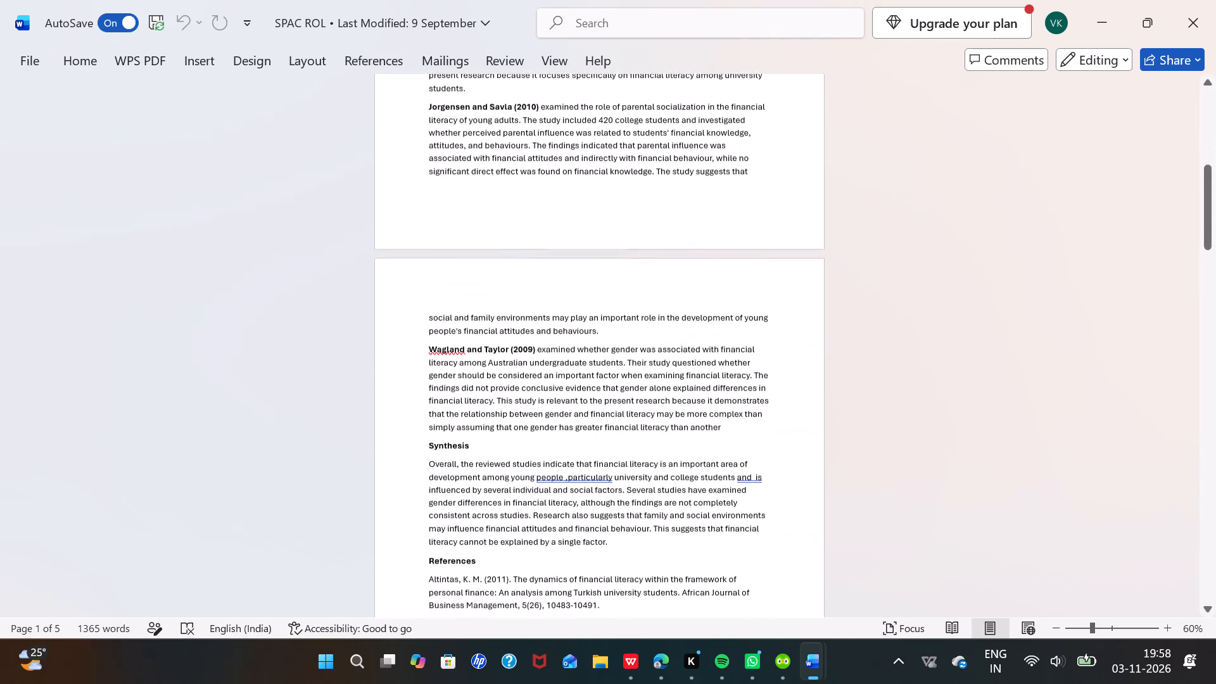
scroll(536, 313, down, 5)
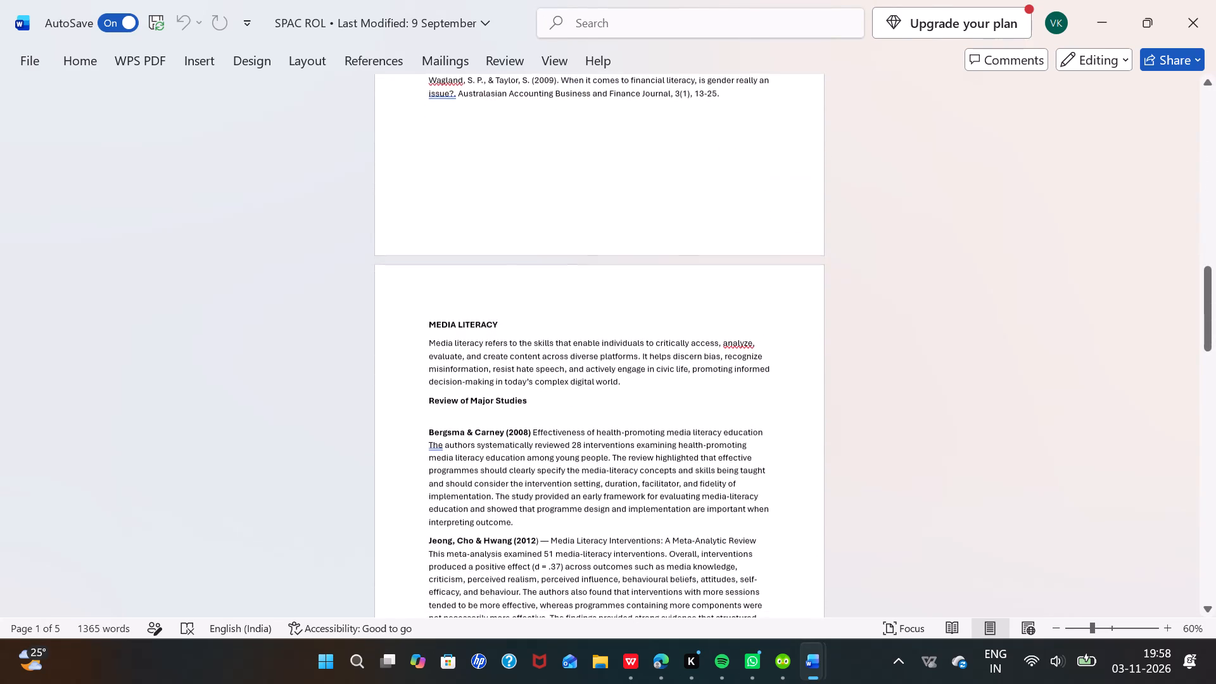
scroll(536, 313, down, 3)
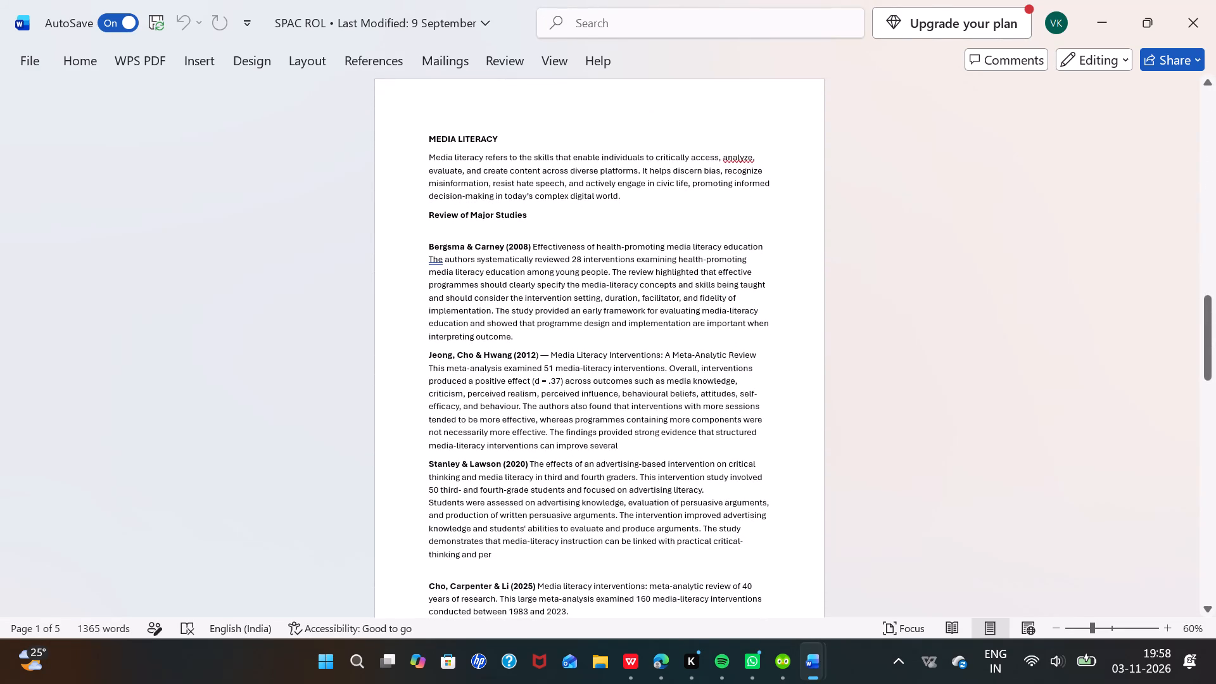
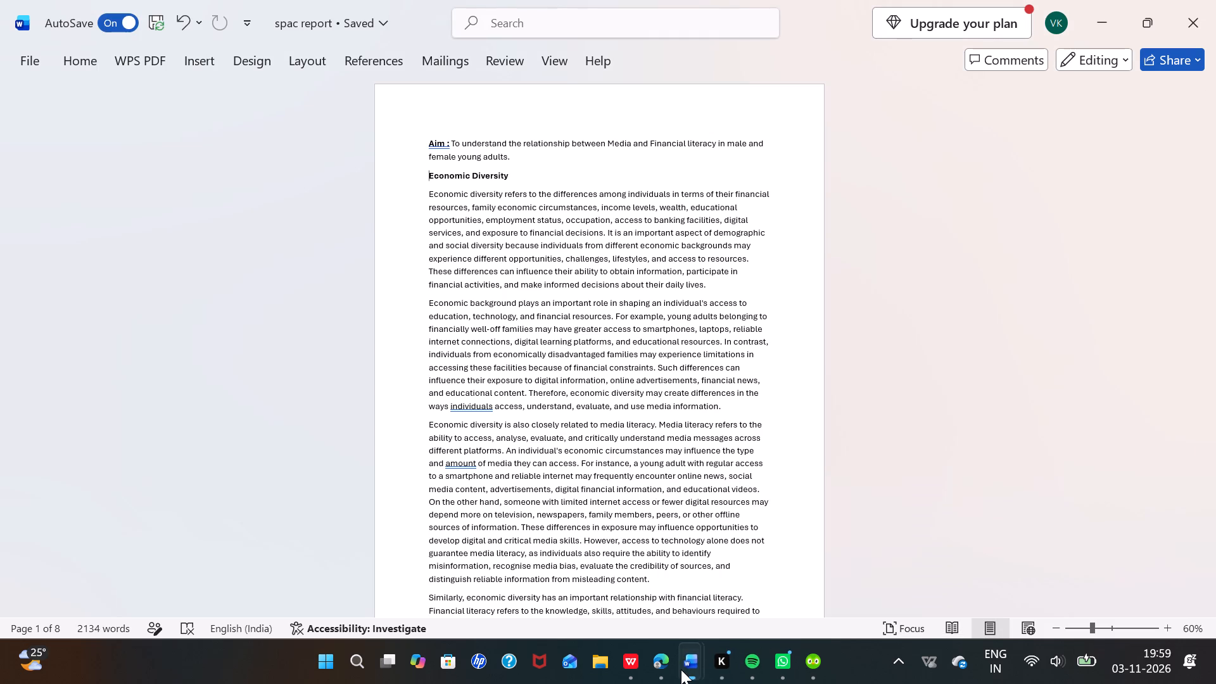
scroll(594, 446, down, 6)
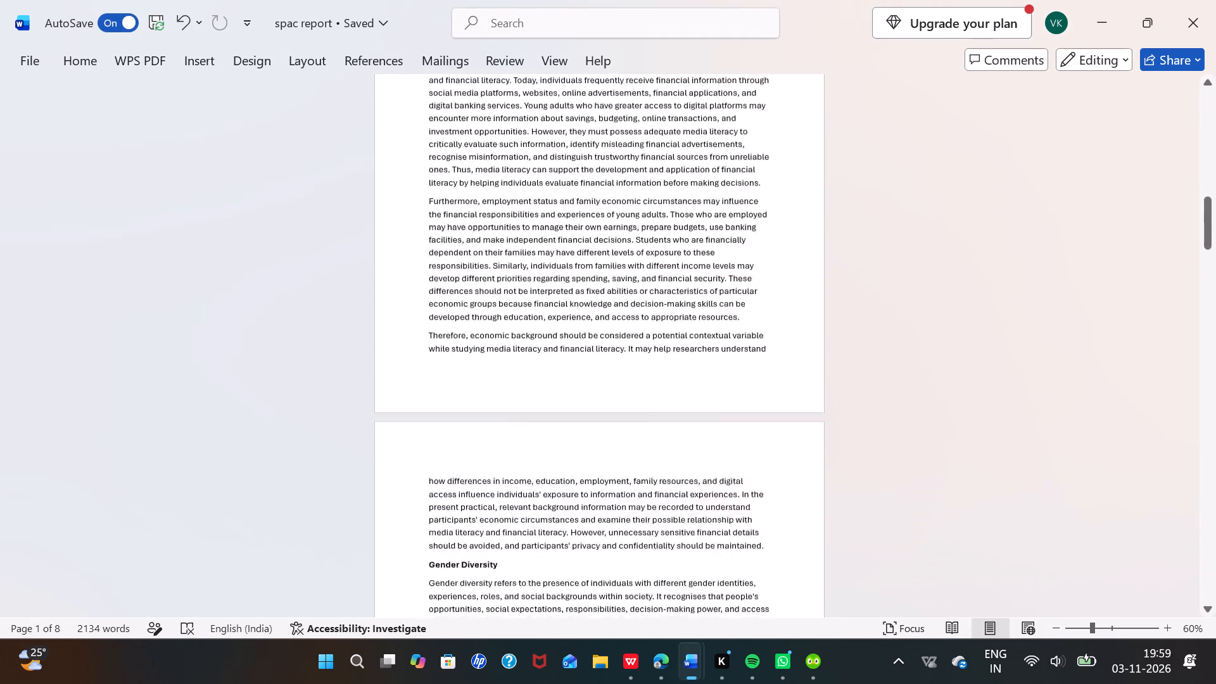
scroll(594, 446, down, 10)
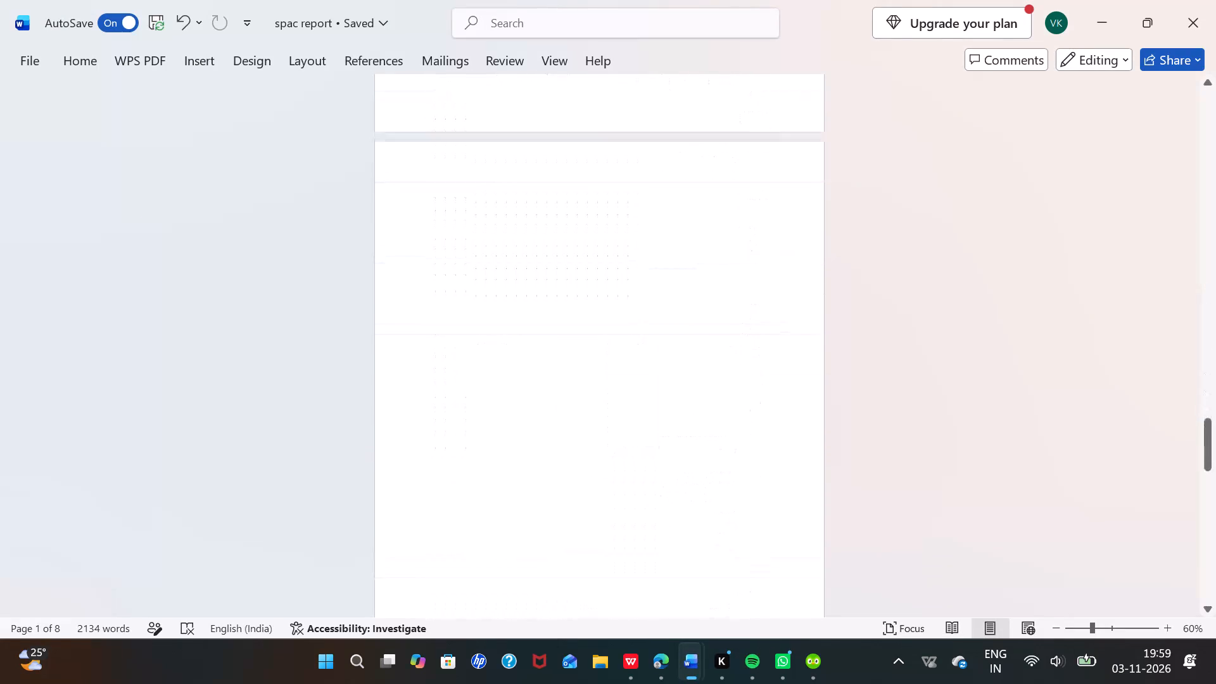
scroll(594, 446, up, 5)
scroll(594, 446, down, 1)
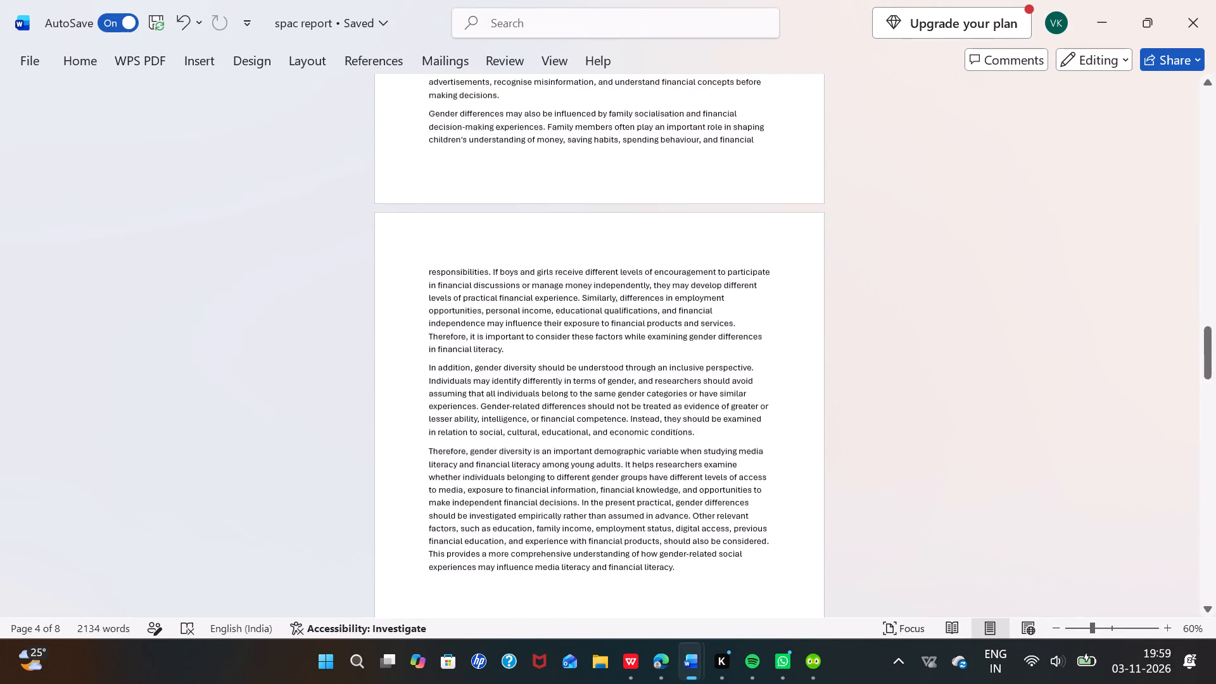
scroll(594, 446, down, 1)
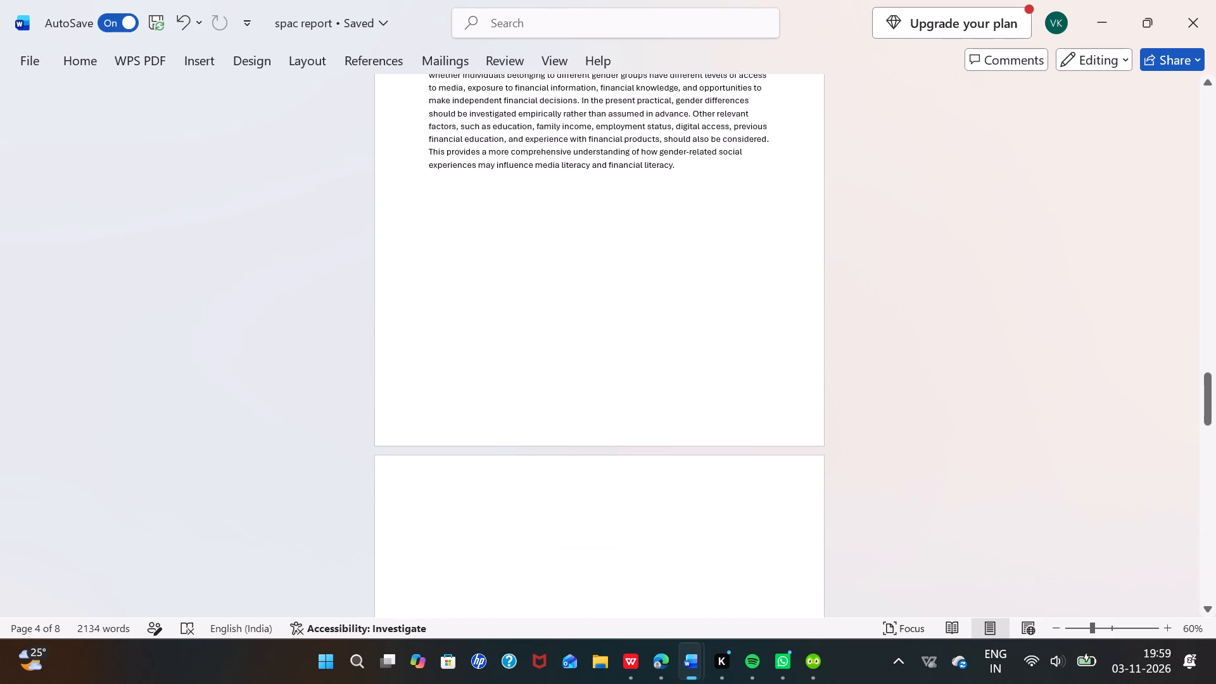
click(431, 507)
key(ctrl+v)
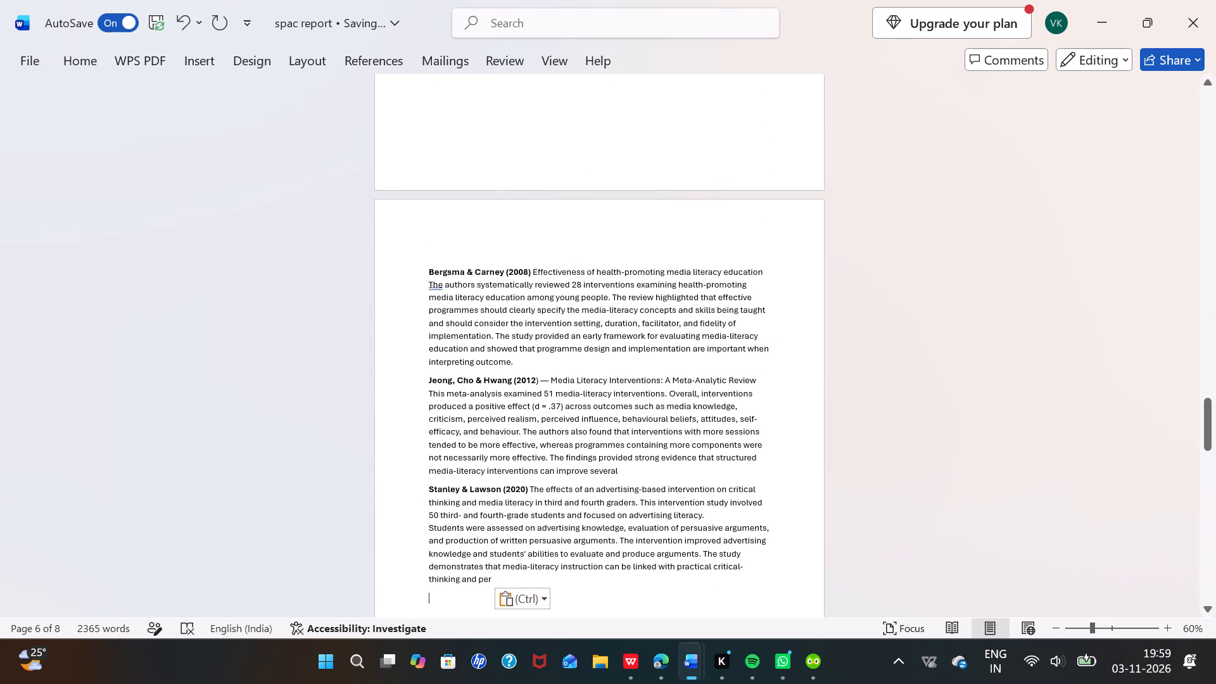
Delete the Jeong, Cho & Hwang (2012) paragraph from the pasted studies.
drag(429, 380, 614, 471)
key(BackSpace)
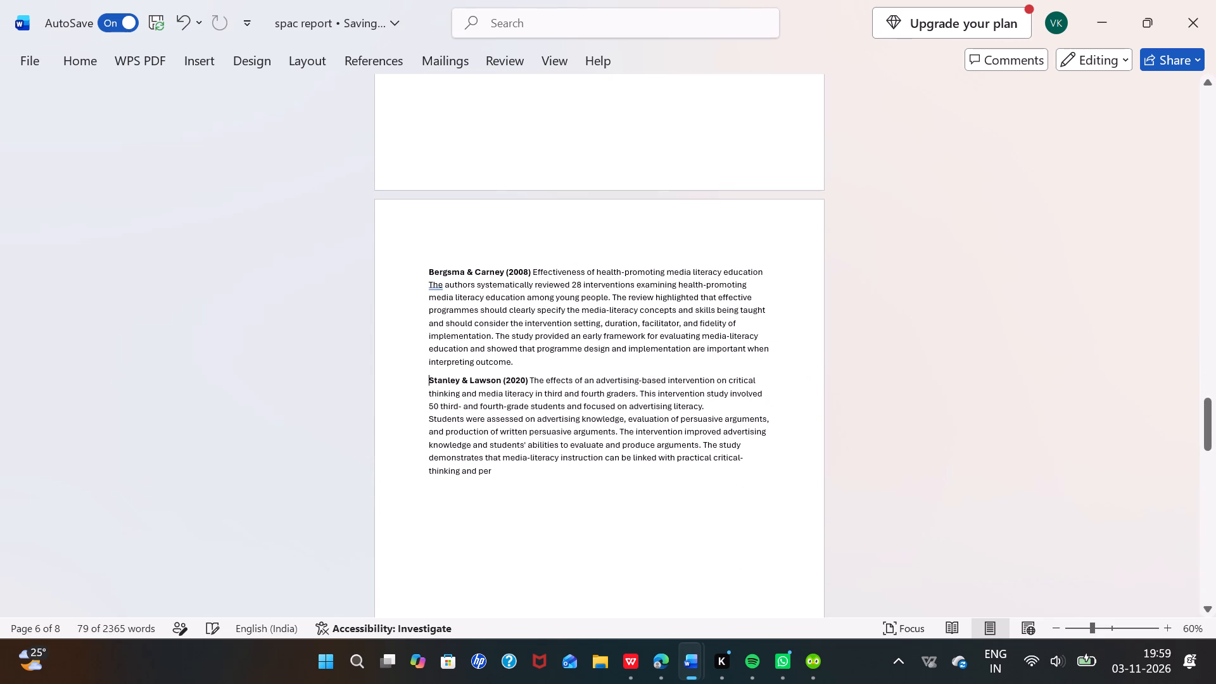
Place the text cursor above the Bergsma & Carney (2008) paragraph at the start of the pasted studies.
click(425, 257)
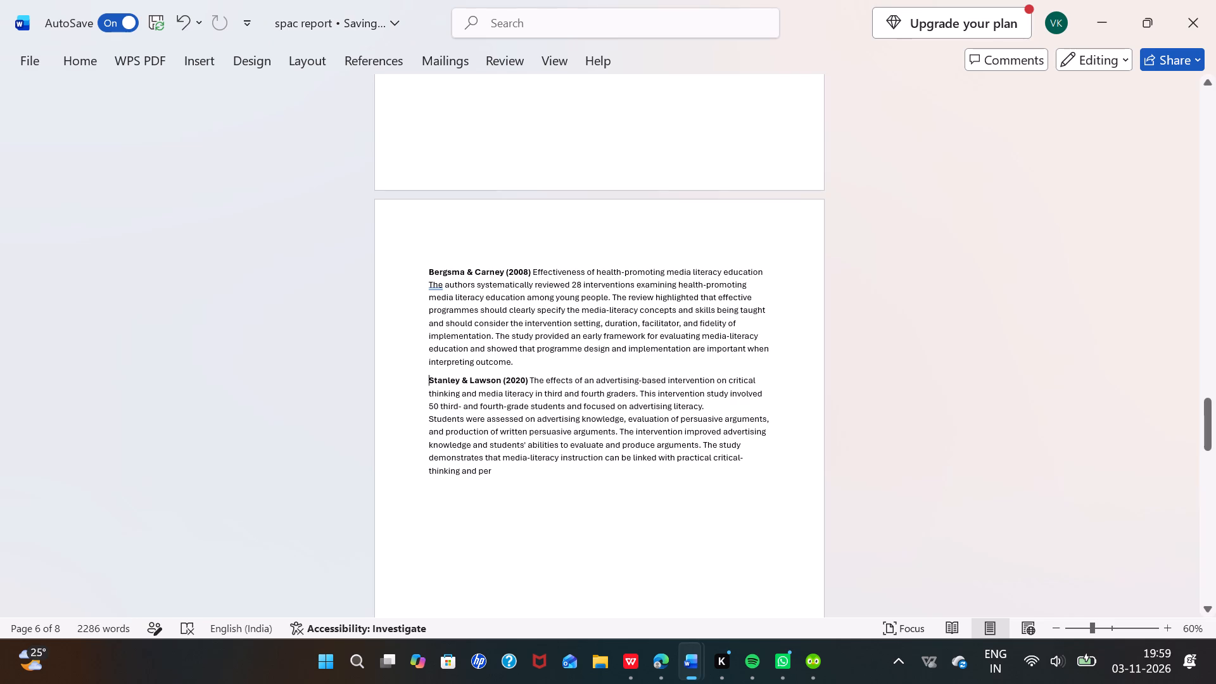
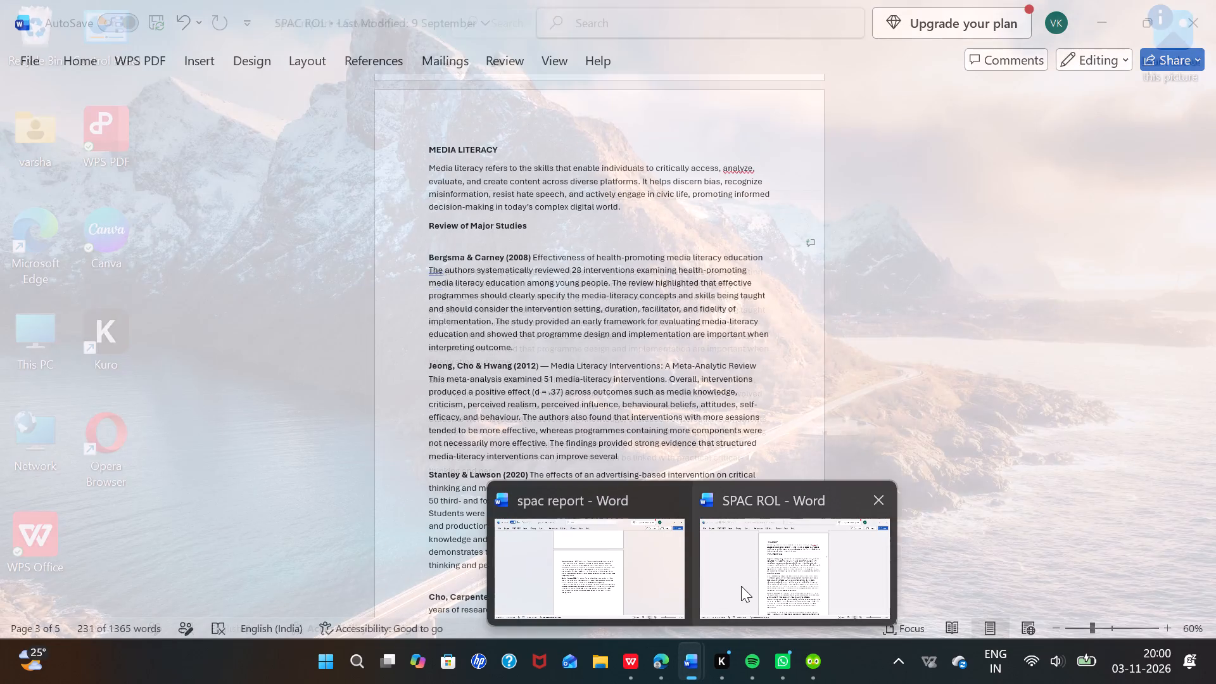
Switch to the SPAC ROL document and copy the first two lines of the Bergsma & Carney (2008) entry under the media literacy References.
click(741, 586)
click(636, 518)
scroll(636, 518, down, 2)
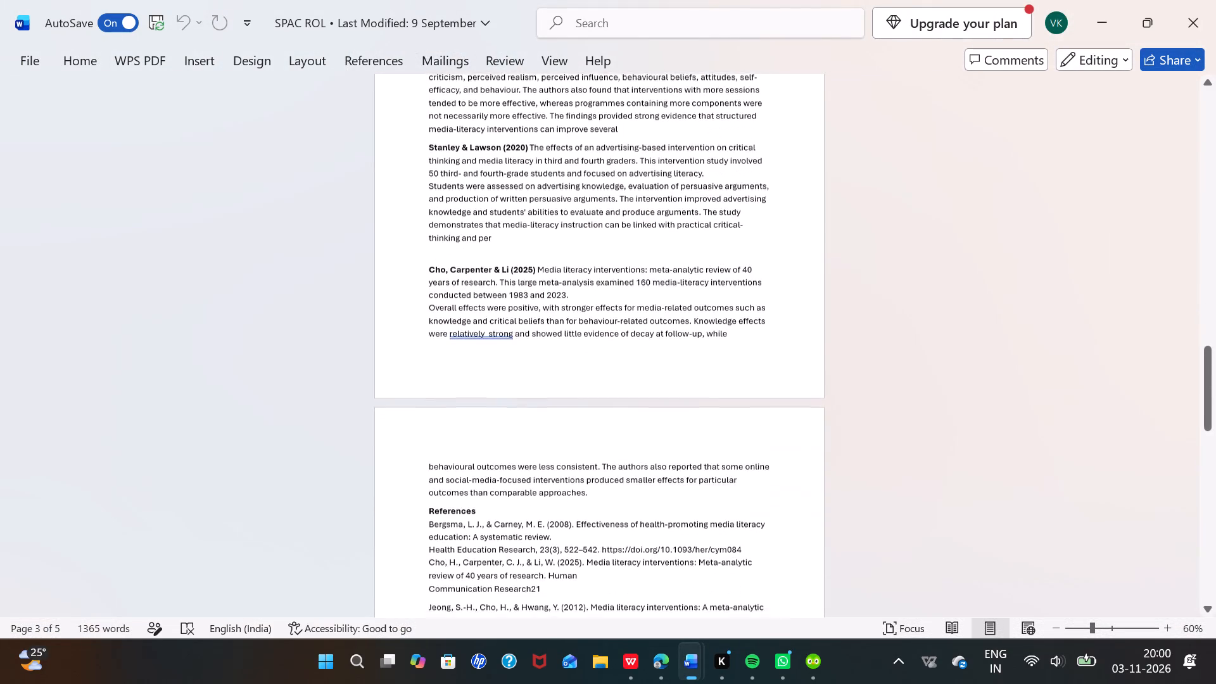
scroll(636, 518, down, 2)
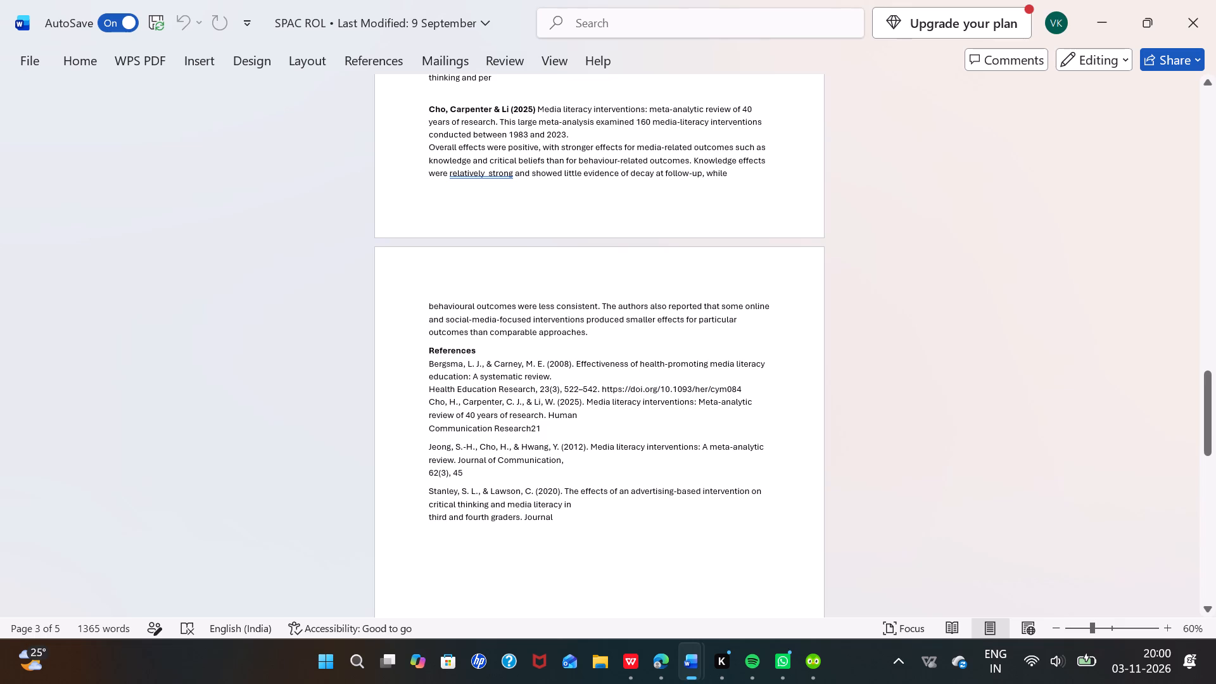
drag(426, 362, 555, 374)
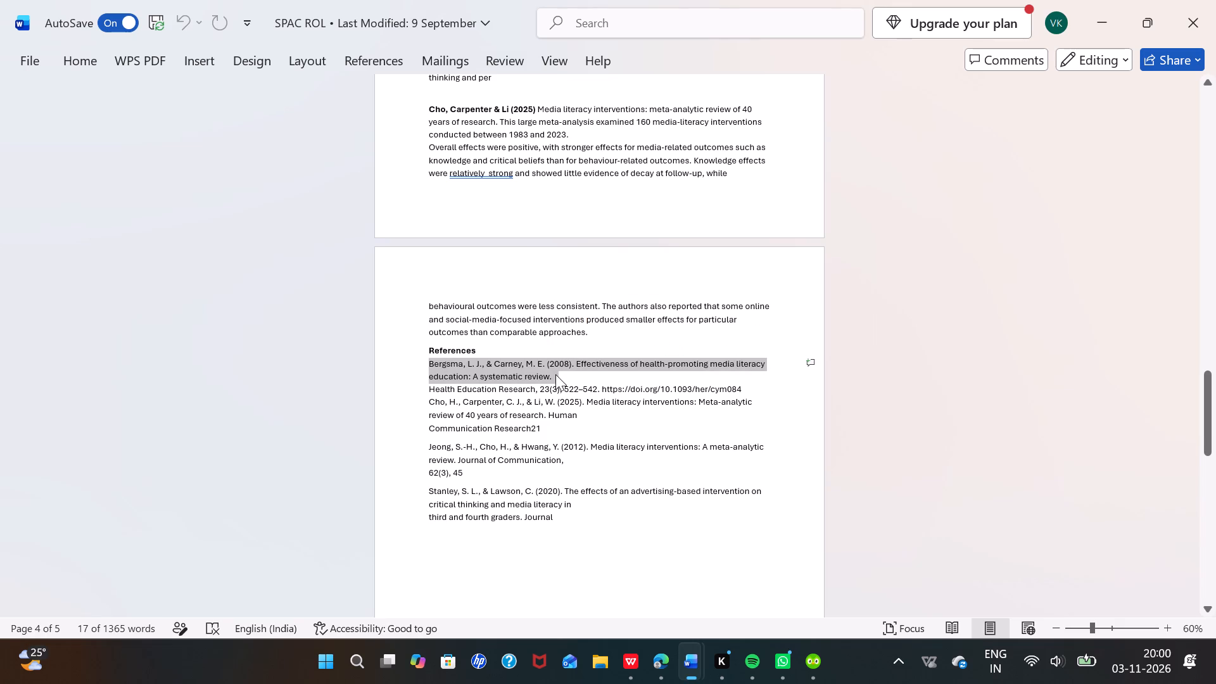
key(ctrl+c)
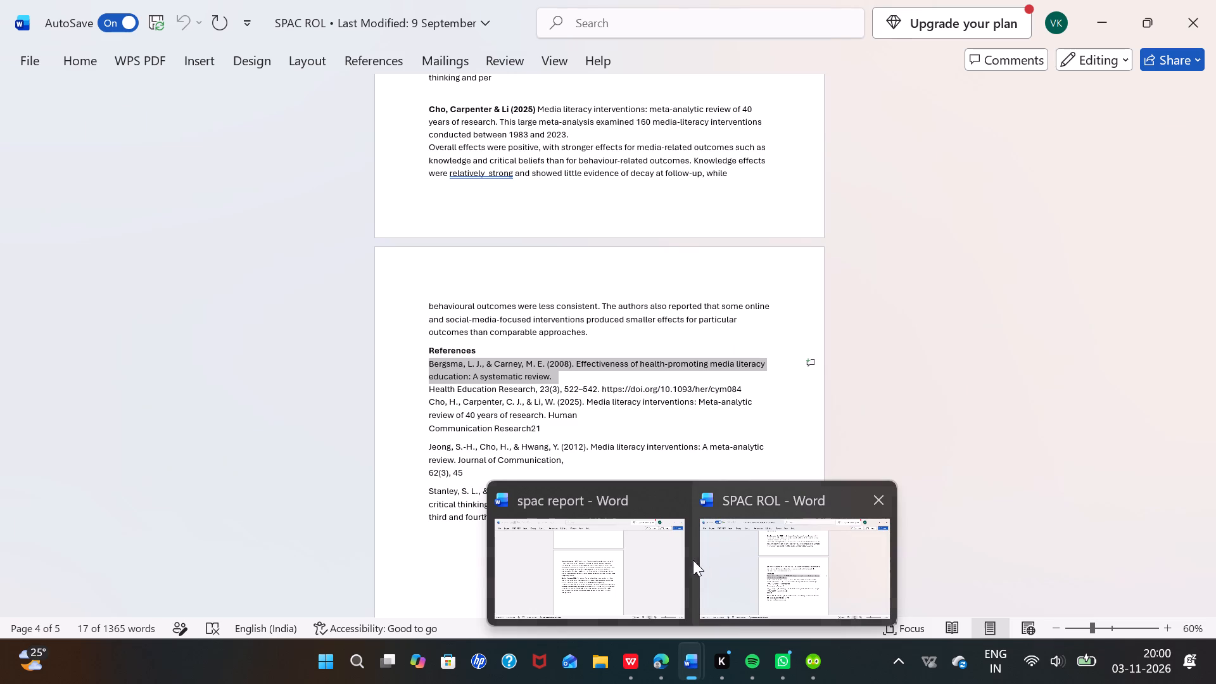
Paste the copied Bergsma & Carney (2008) reference into the spac report document, below the UNESCO (2013) entry ending the reference list.
click(608, 558)
scroll(608, 558, down, 9)
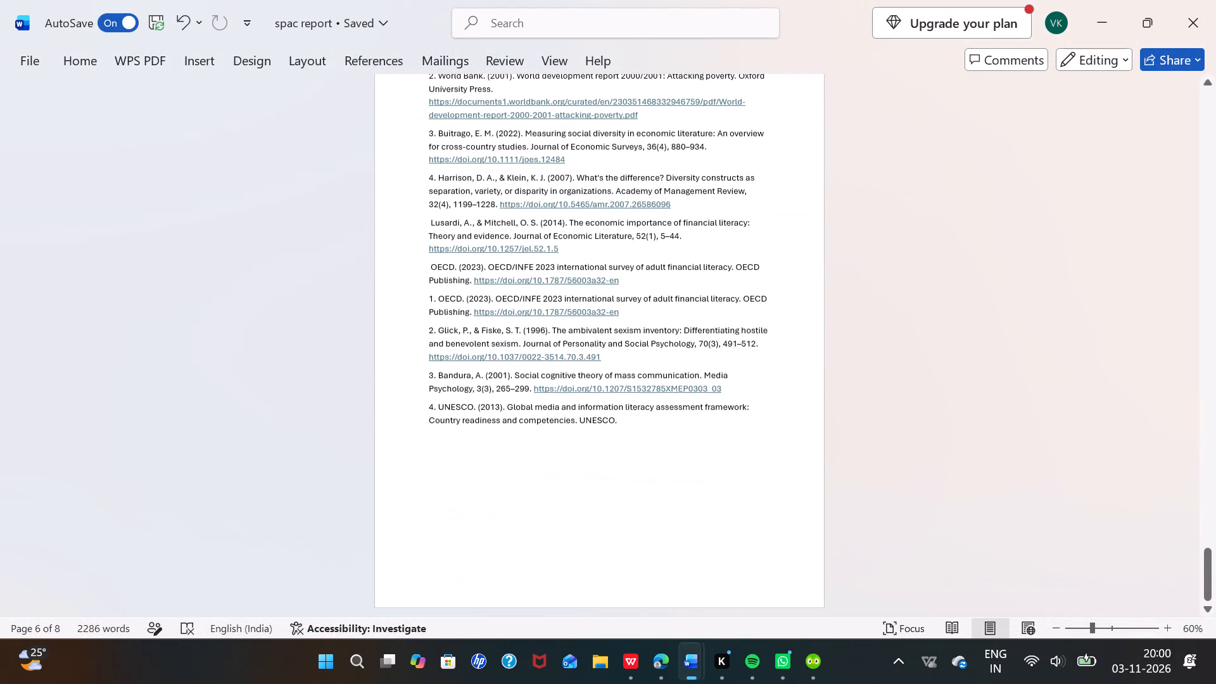
click(430, 449)
key(ctrl+v)
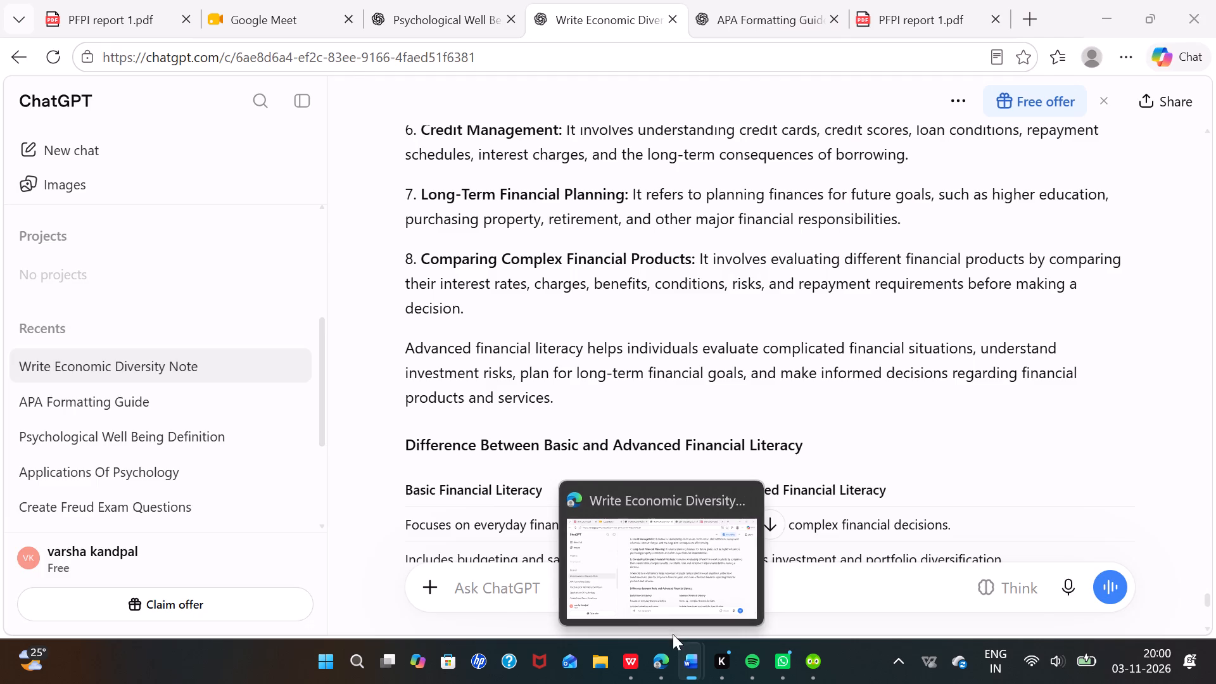
Return to the SPAC ROL document and copy the Stanley & Lawson (2020) entry from the media literacy References.
click(732, 569)
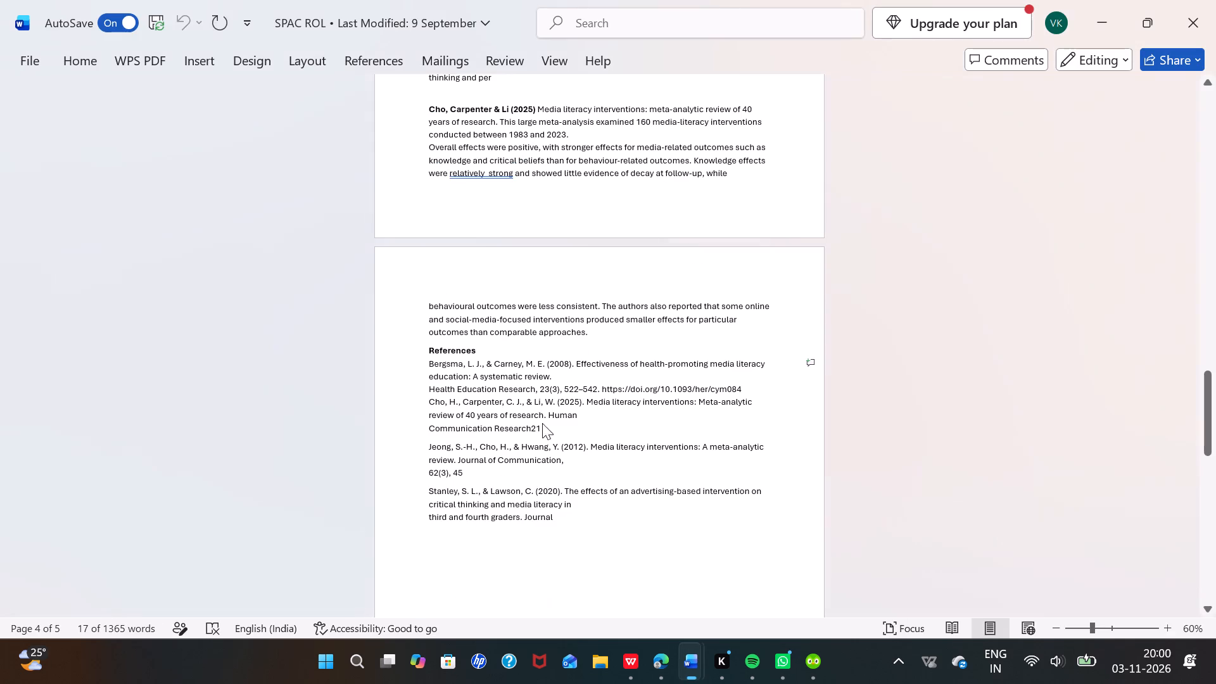
click(476, 450)
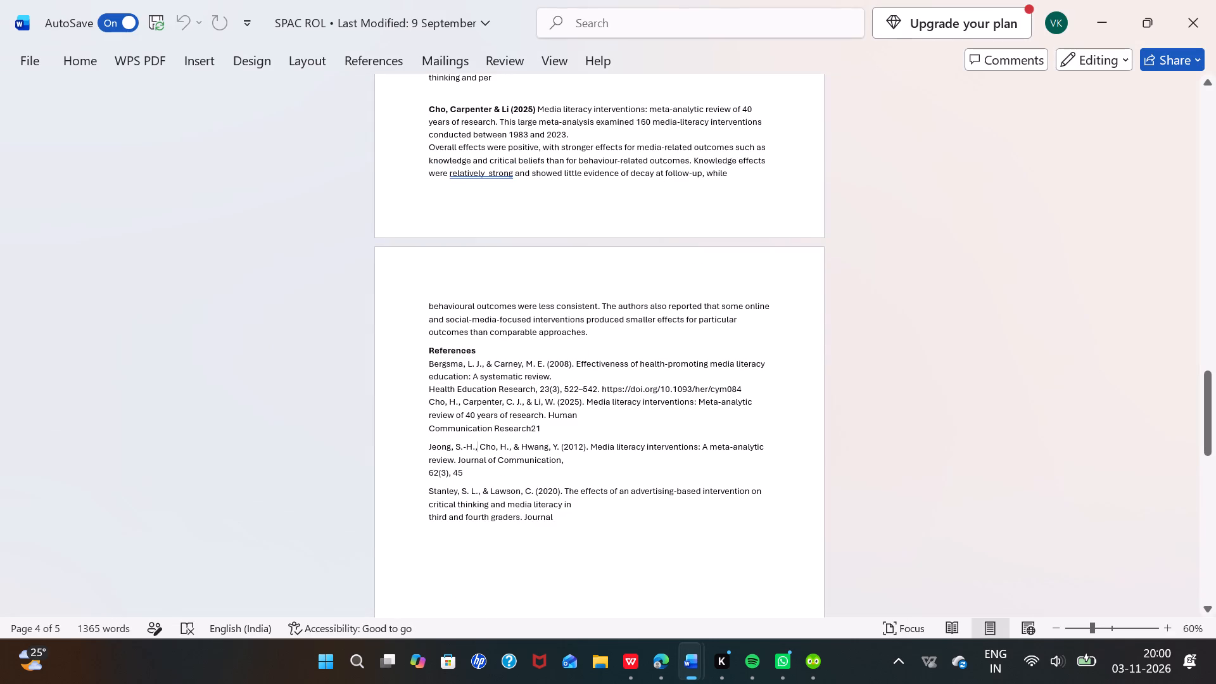
drag(426, 488, 543, 531)
key(ctrl+c)
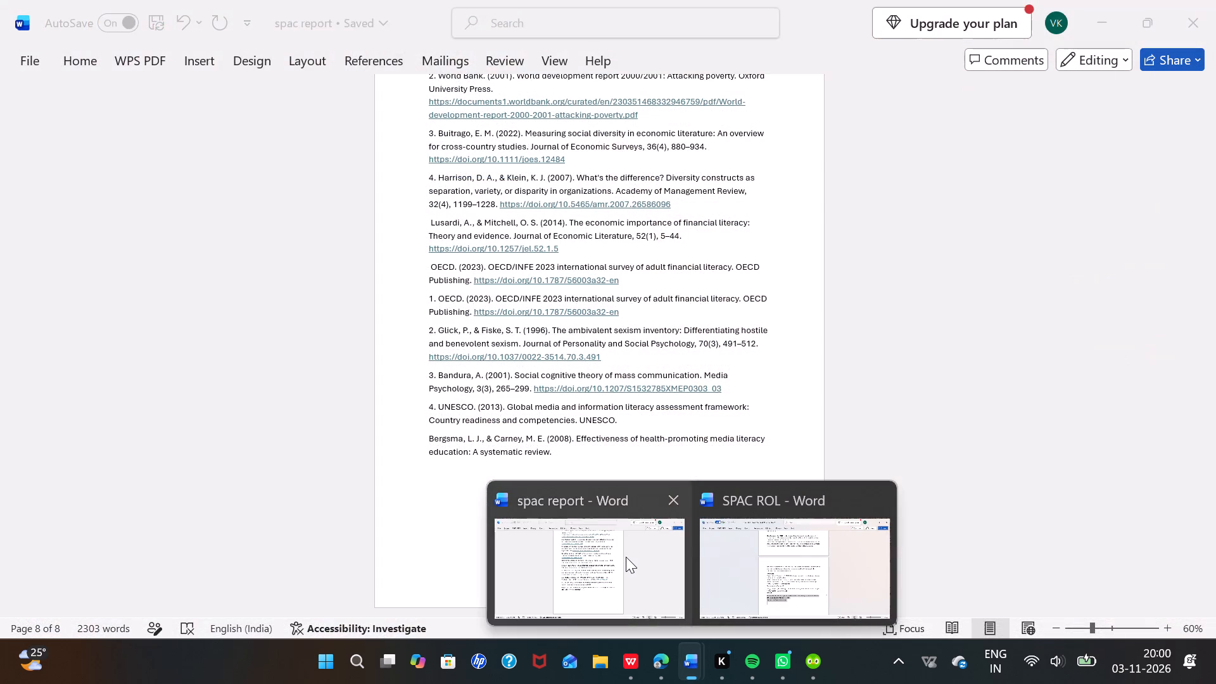
Switch to the spac report document and paste the copied Stanley & Lawson (2020) reference below the Bergsma & Carney (2008) entry.
click(626, 557)
key(ctrl+v)
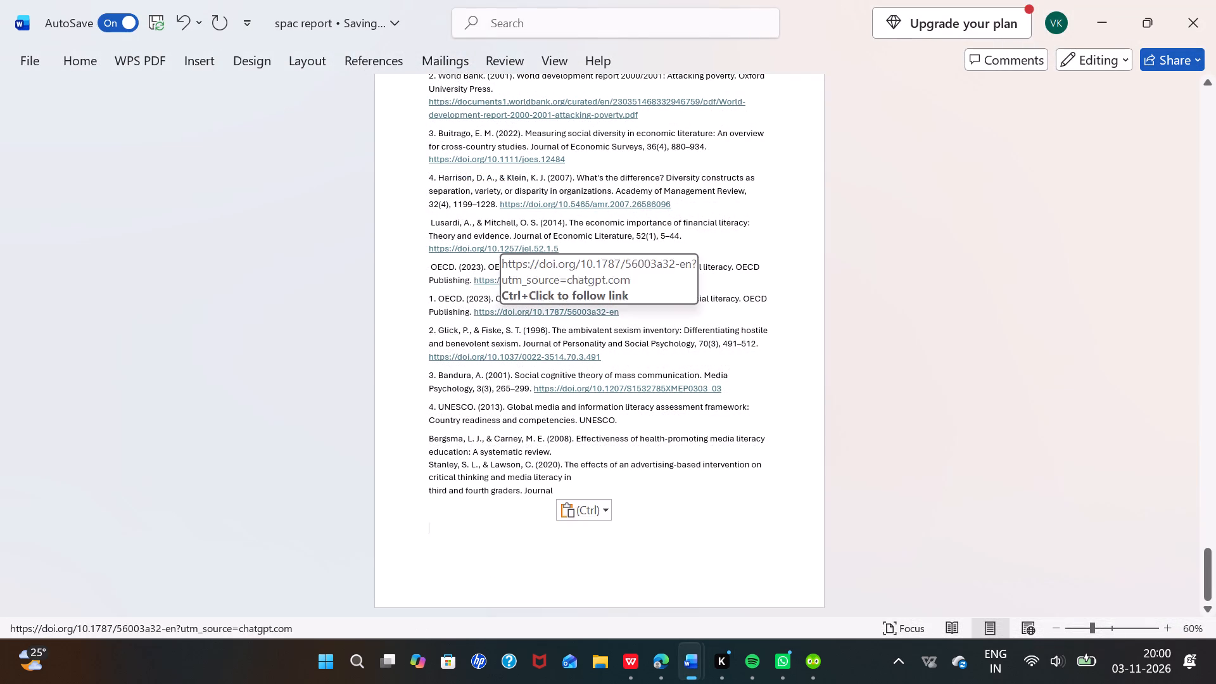
Review the spac report backwards from the reference list, through the hypotheses and objectives, to the media literacy studies.
scroll(497, 312, up, 2)
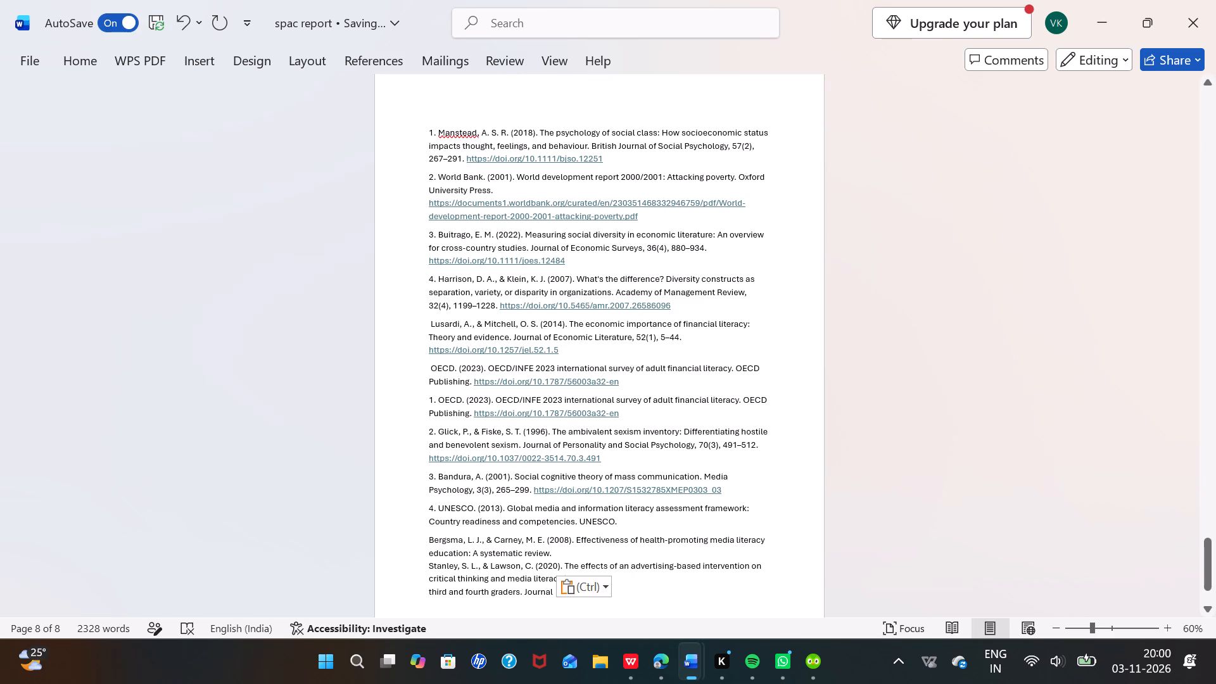
scroll(497, 312, up, 4)
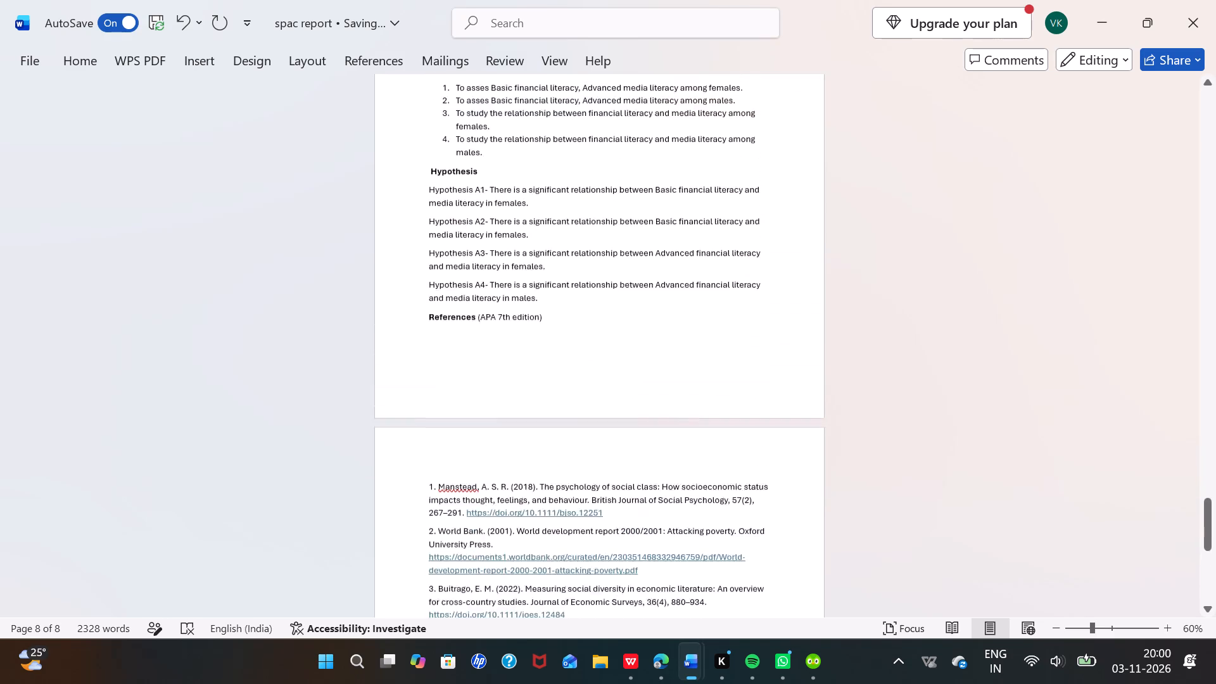
scroll(497, 312, up, 7)
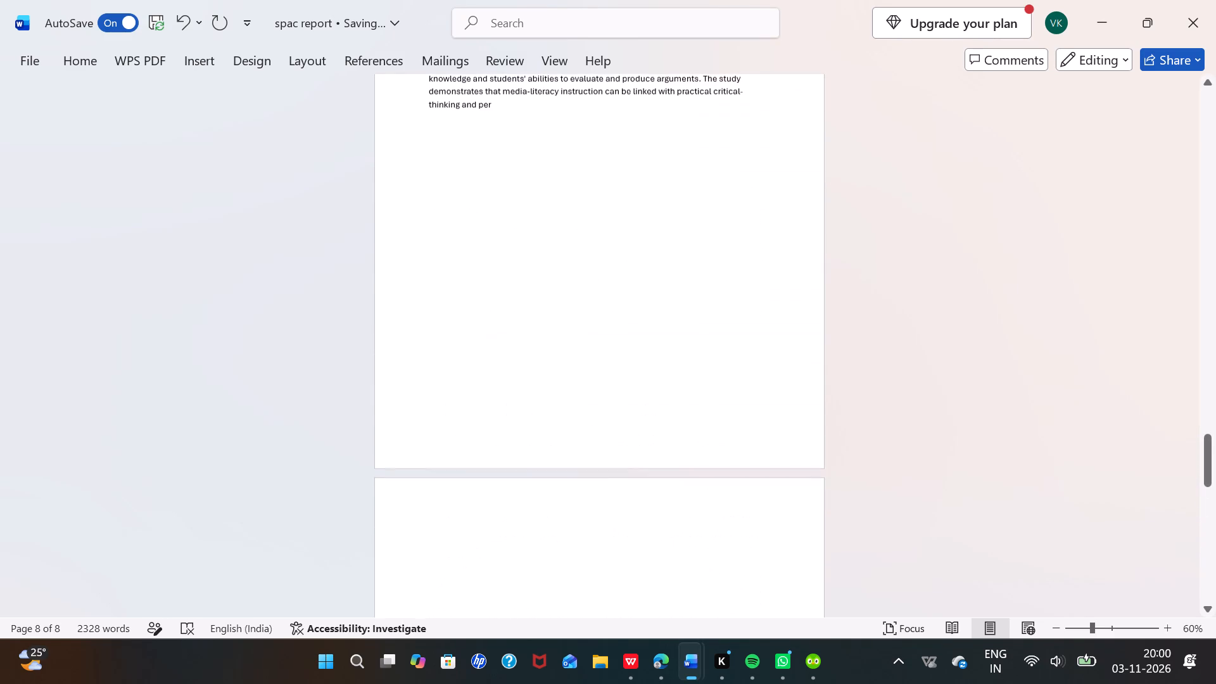
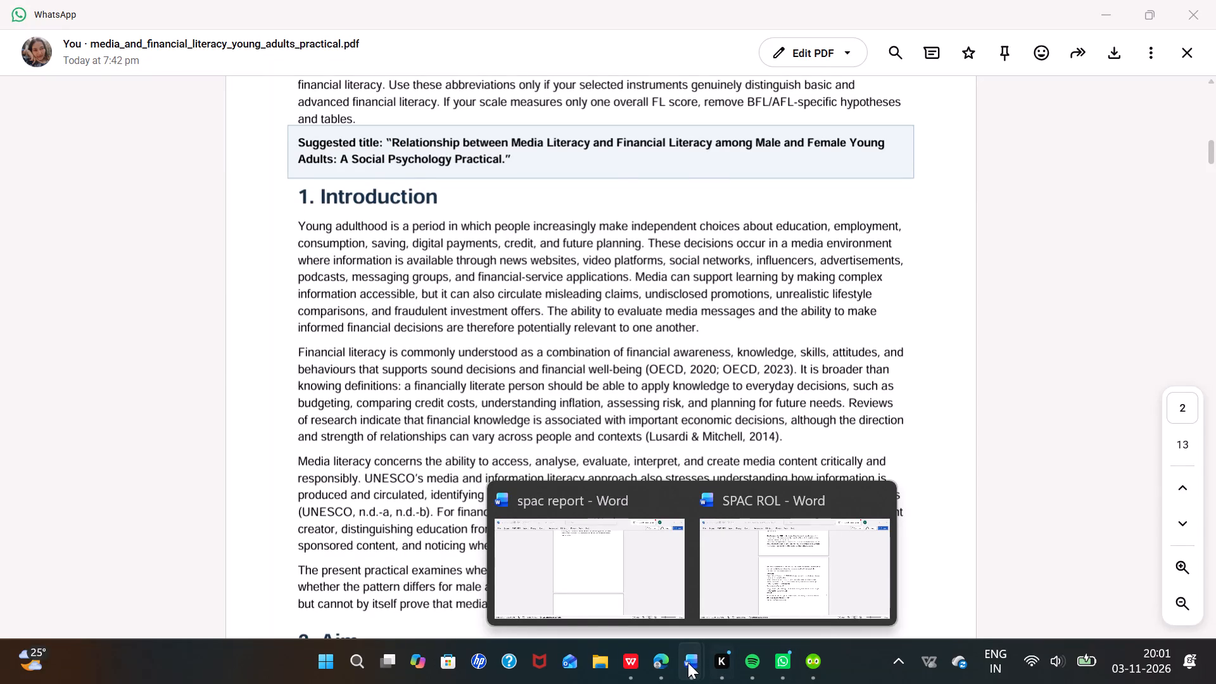
Switch to the spac report document and paste the copied Introduction text on a new line between the Aim and the Economic Diversity heading.
click(621, 566)
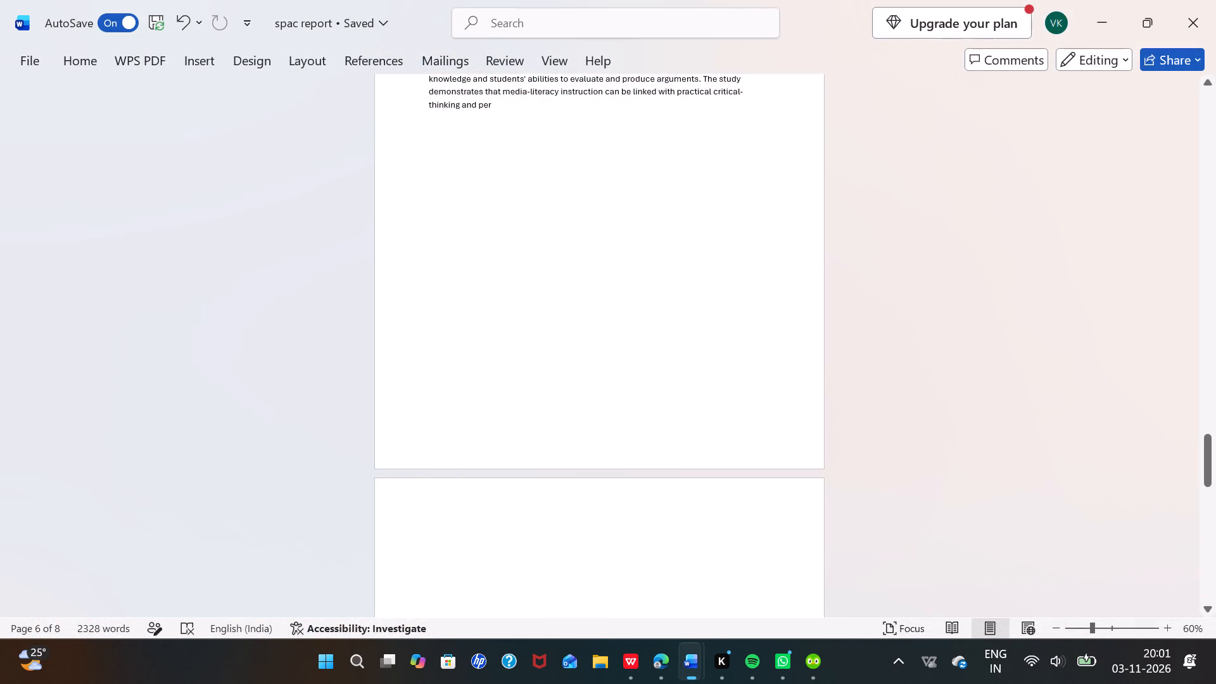
scroll(623, 343, up, 19)
scroll(623, 343, up, 10)
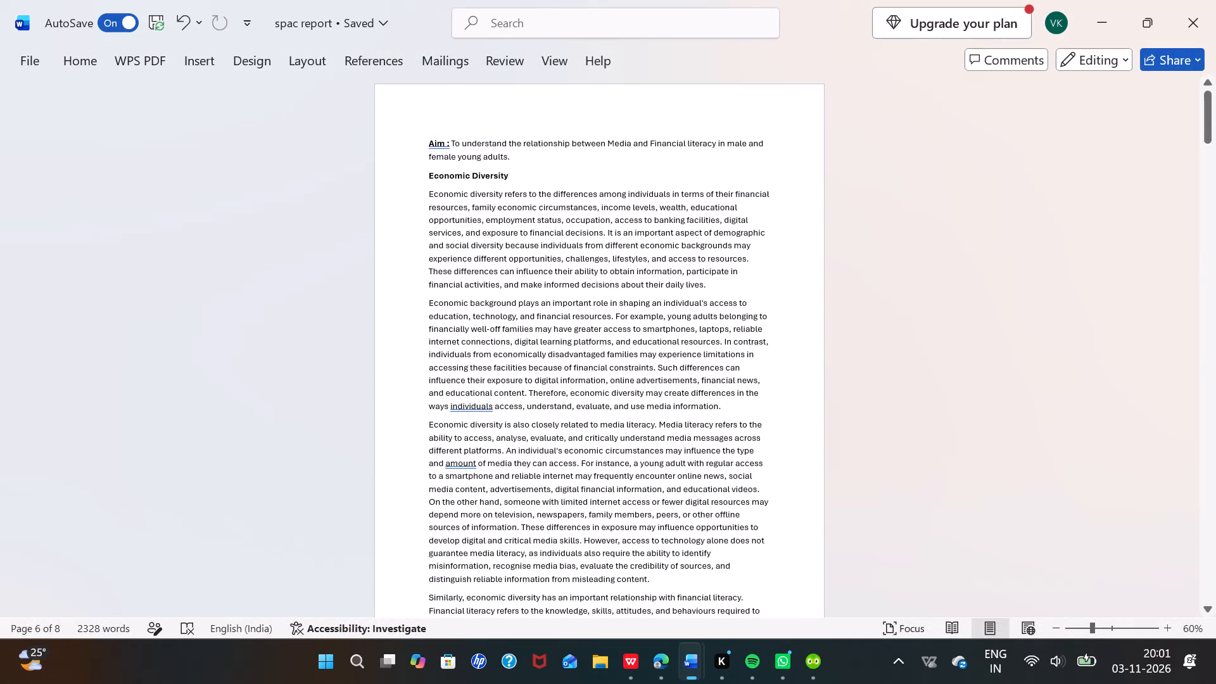
click(516, 168)
key(Return)
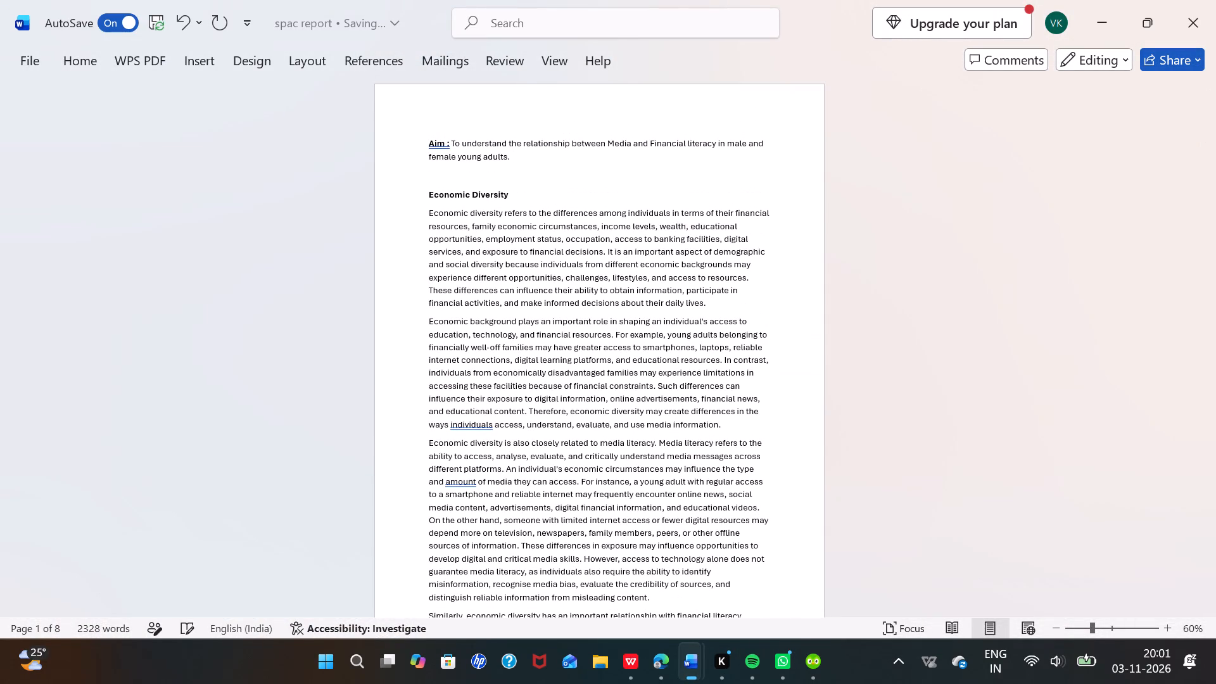
key(ctrl+v)
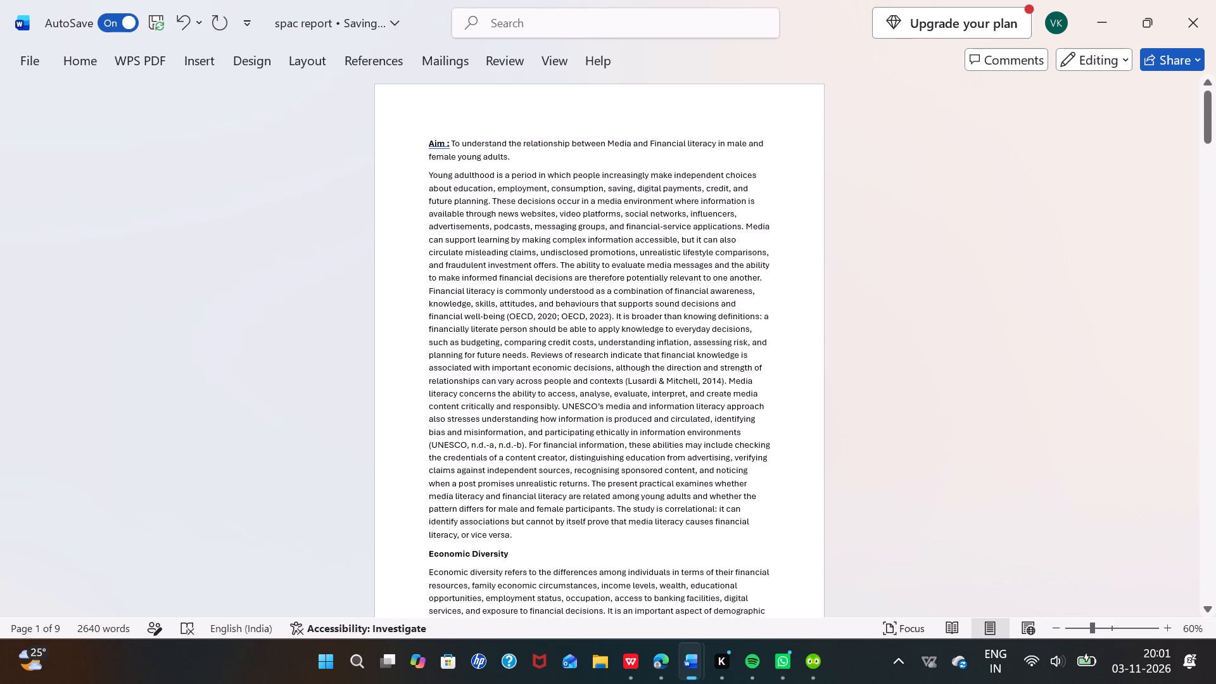
Delete the citation "(UNESCO, n.d.-a, n.d.-b)." from the pasted introduction paragraph.
drag(528, 445, 435, 445)
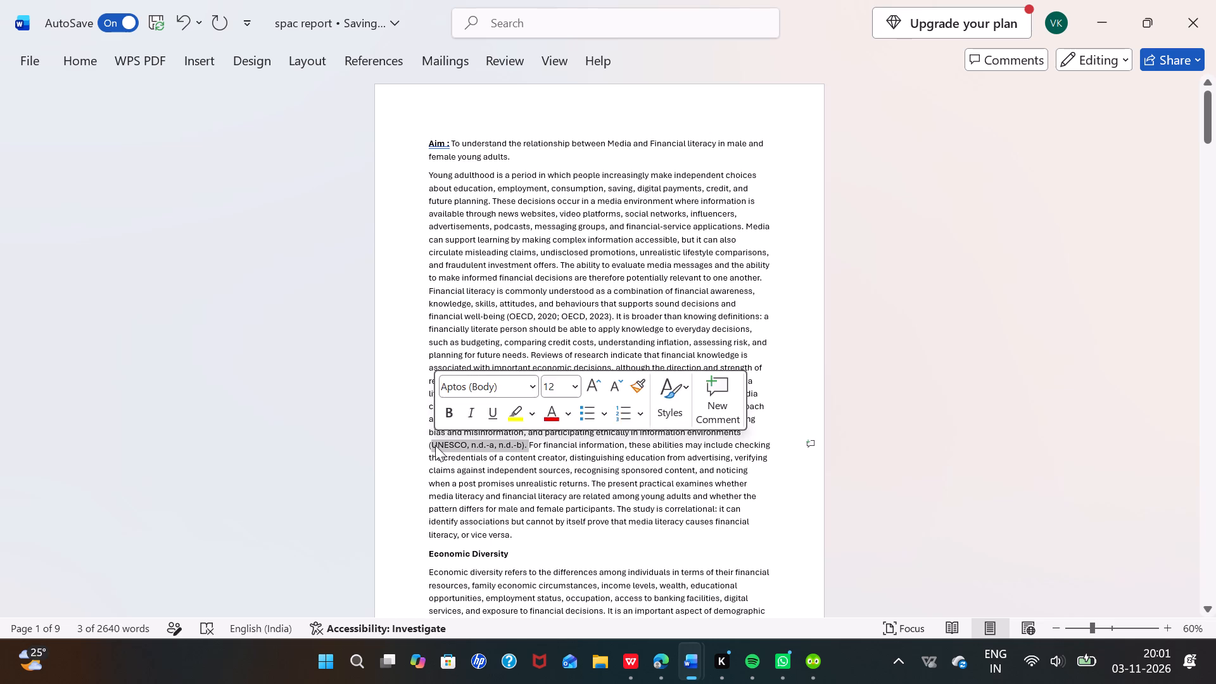
key(BackSpace)
key(BackSpace)
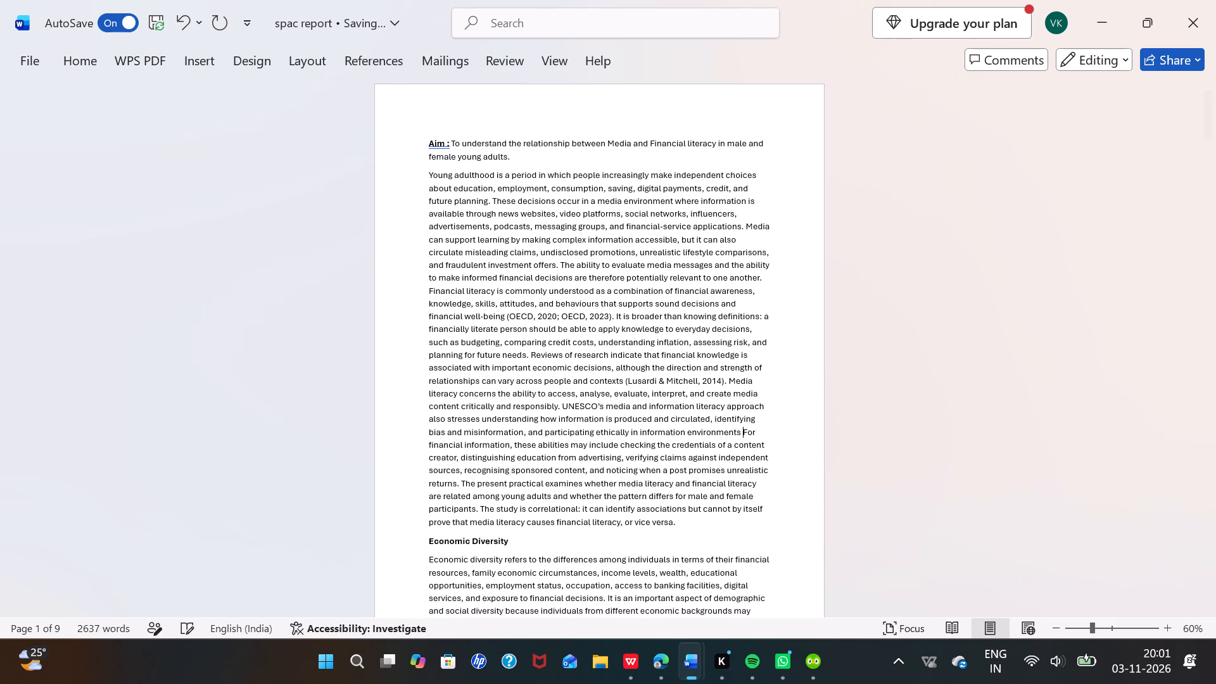
Correct the introduction's punctuation: add a period after "information environments" and replace the colon after "correlational" with a comma.
key(period)
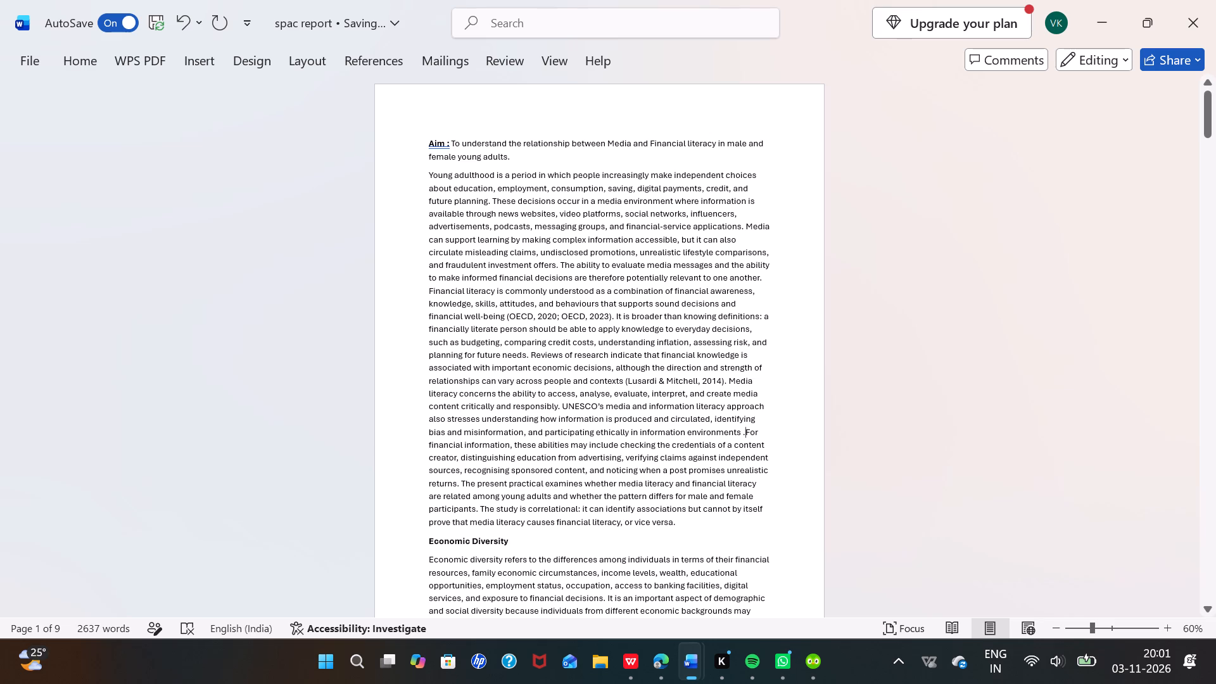
click(581, 507)
key(BackSpace)
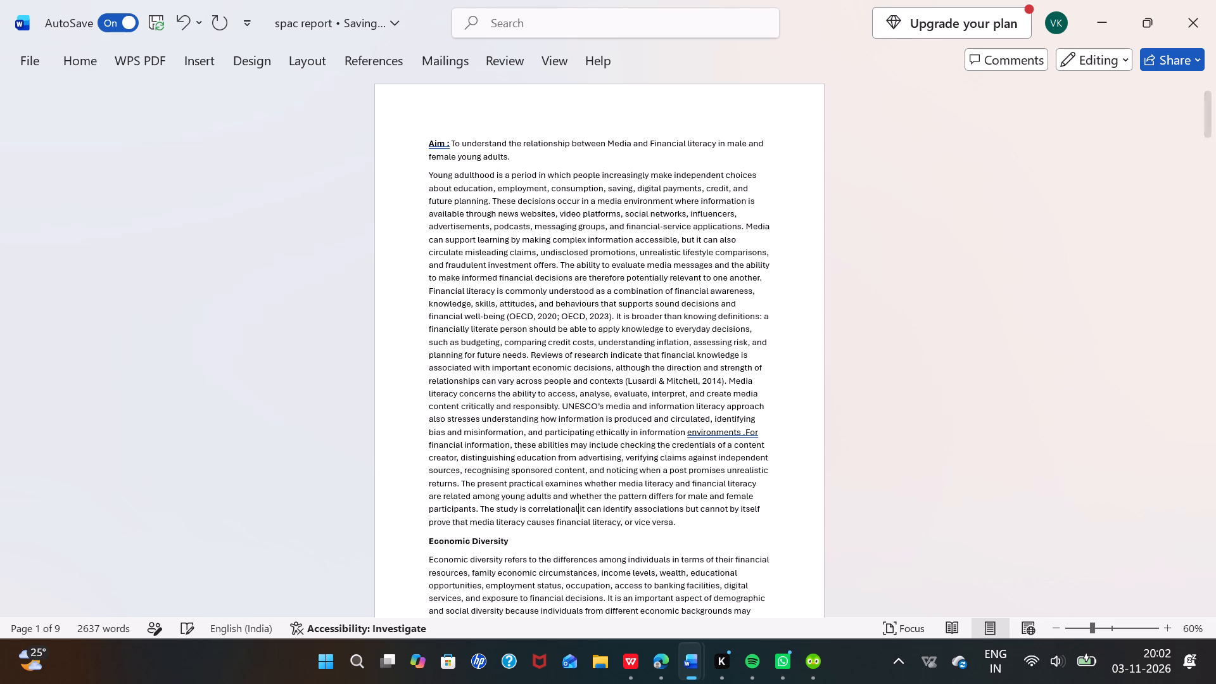
key(comma)
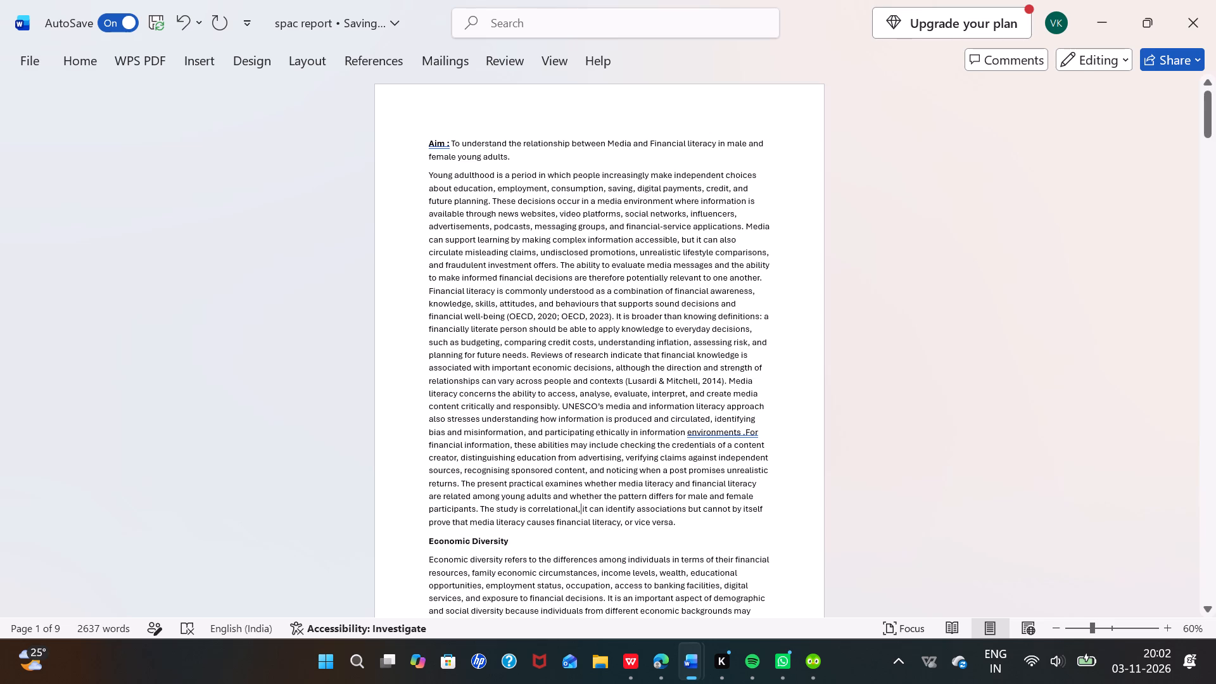
Review the Economic Diversity section's text from its opening through the paragraphs on Lusardi and Mitchell (2014) and OECD (2023).
scroll(649, 539, down, 1)
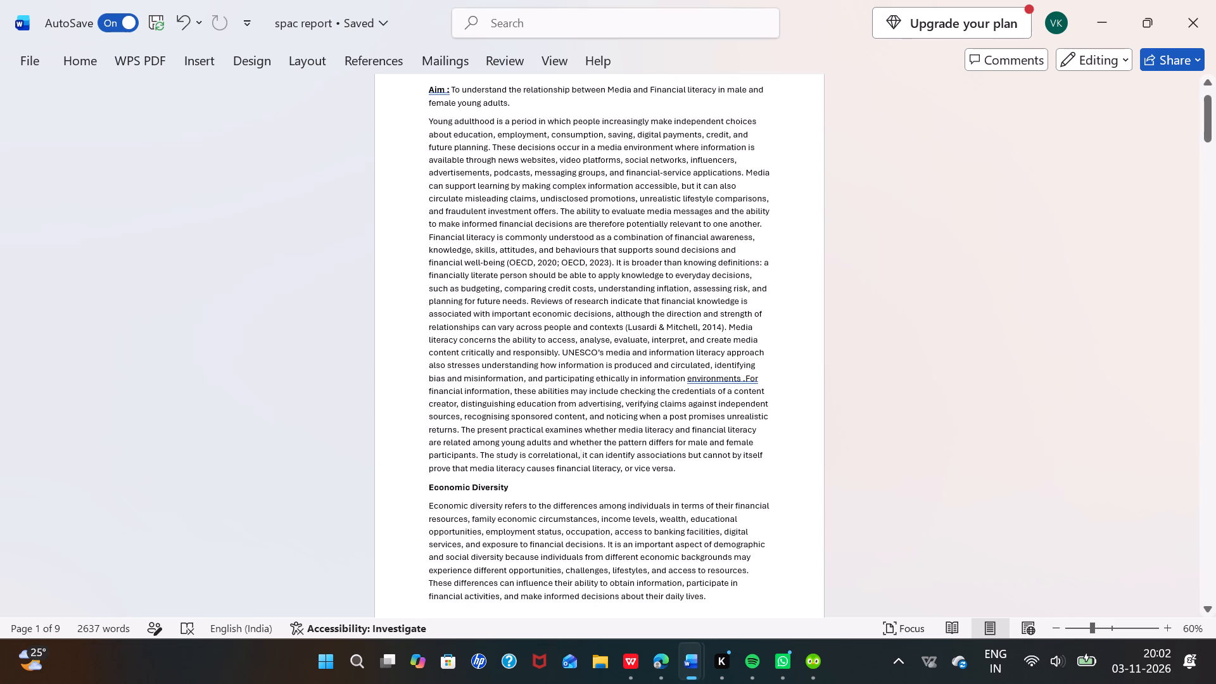
scroll(649, 539, up, 1)
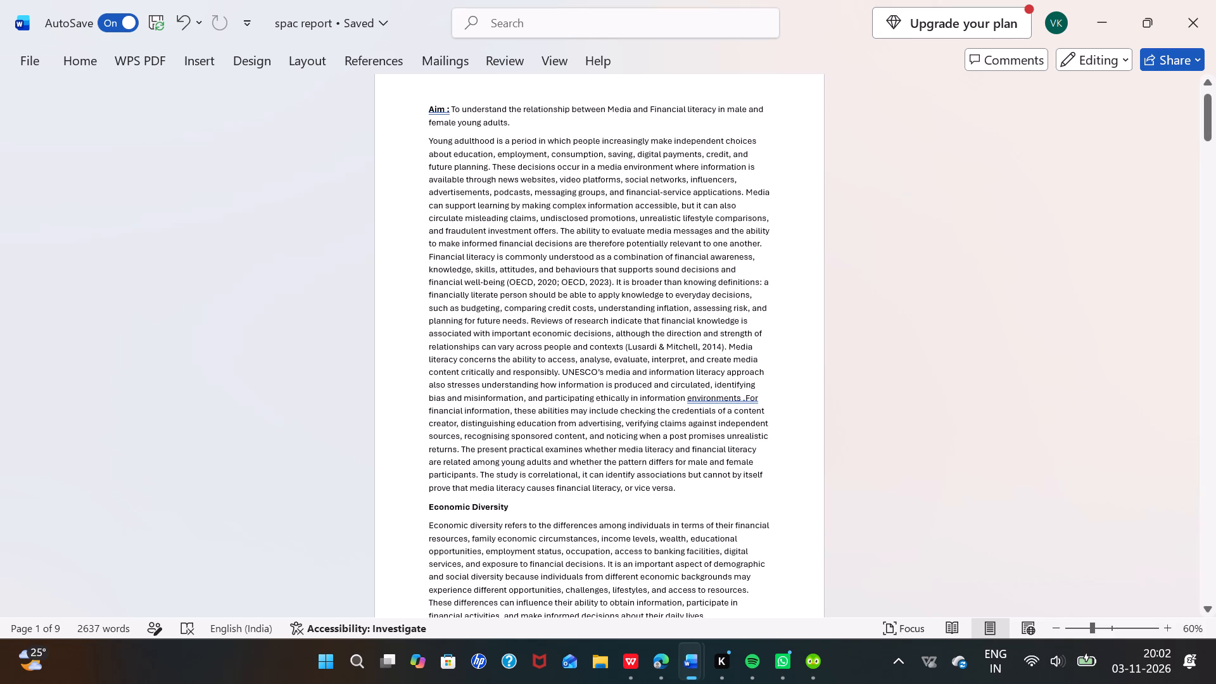
scroll(535, 234, down, 5)
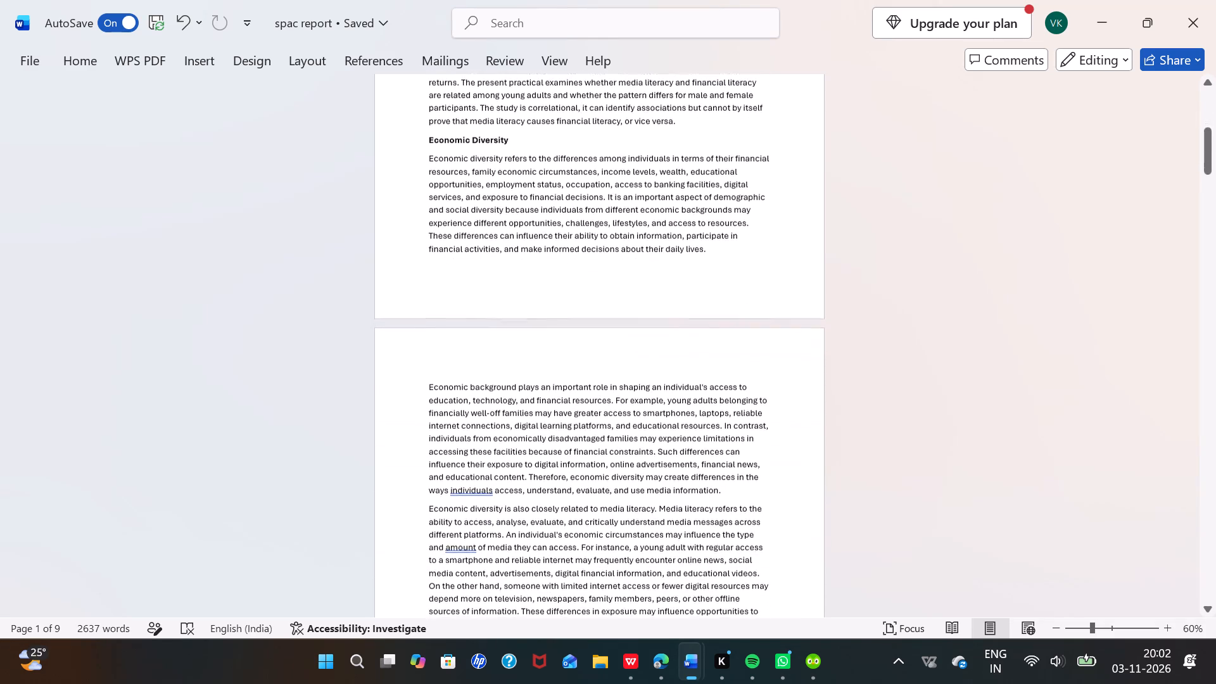
scroll(535, 234, down, 3)
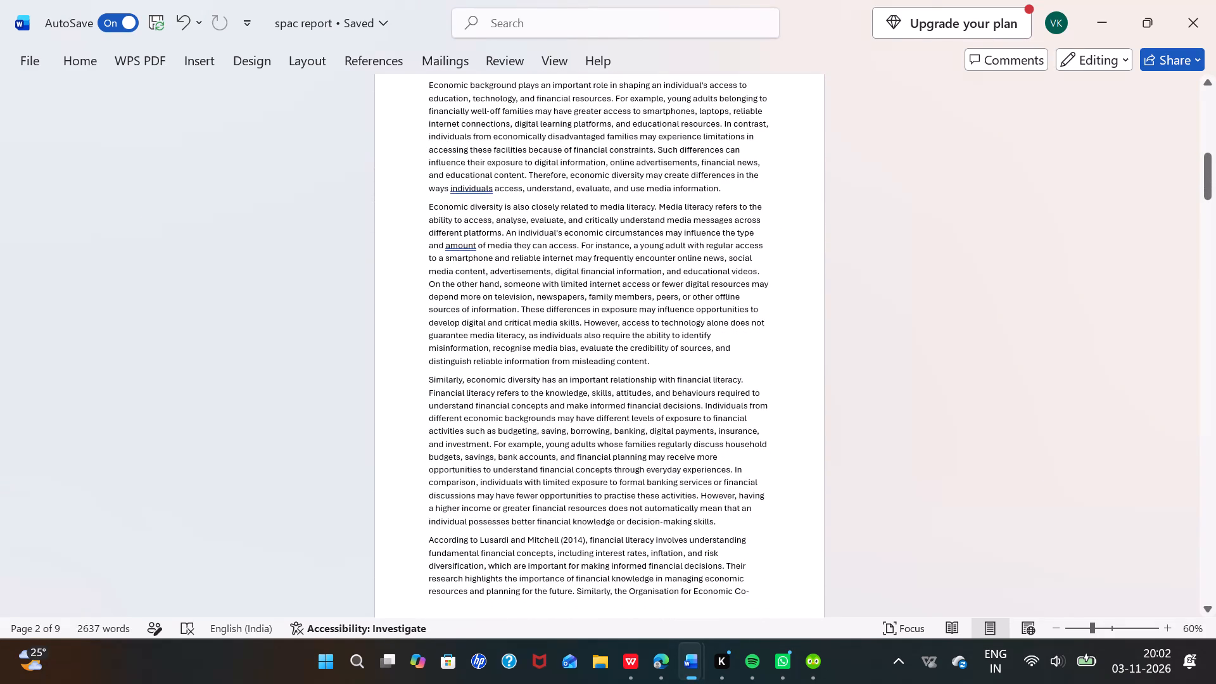
scroll(488, 247, down, 2)
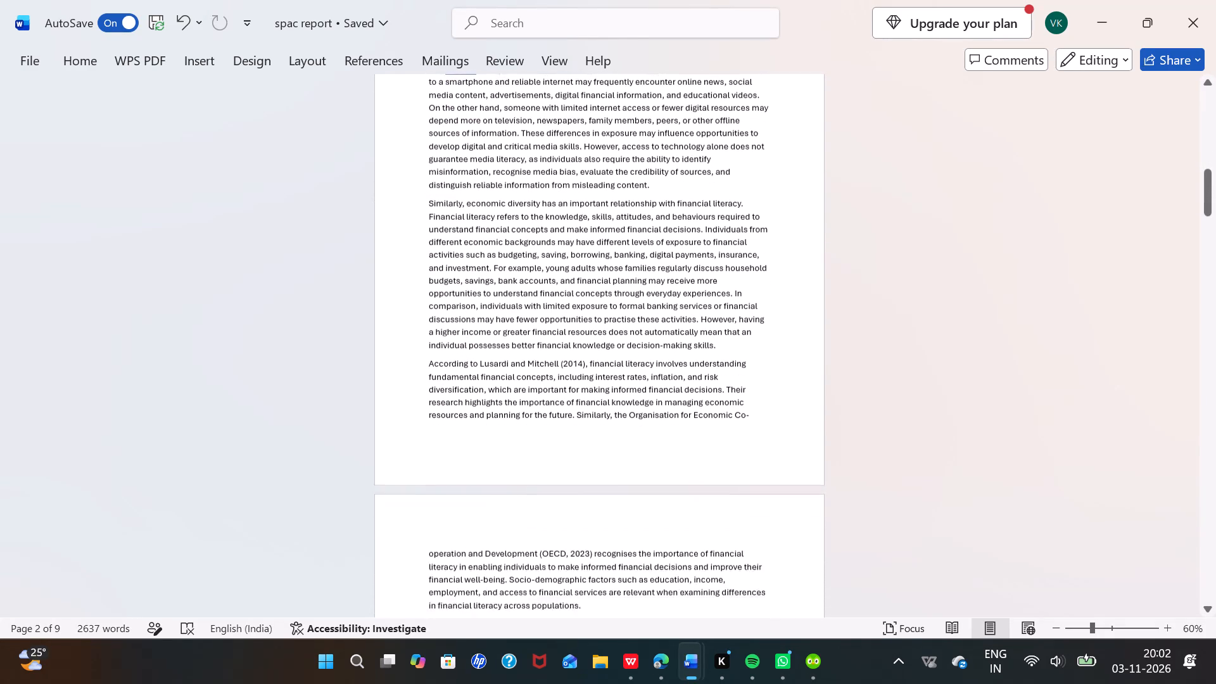
scroll(488, 247, down, 1)
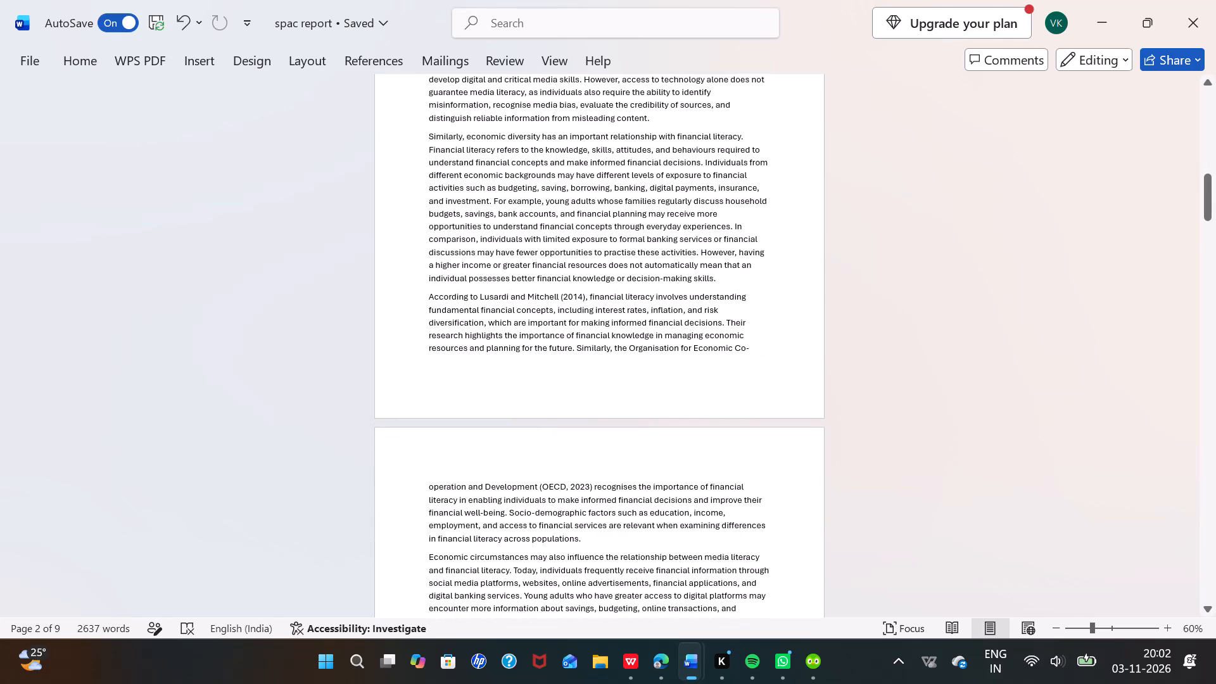
scroll(488, 247, down, 1)
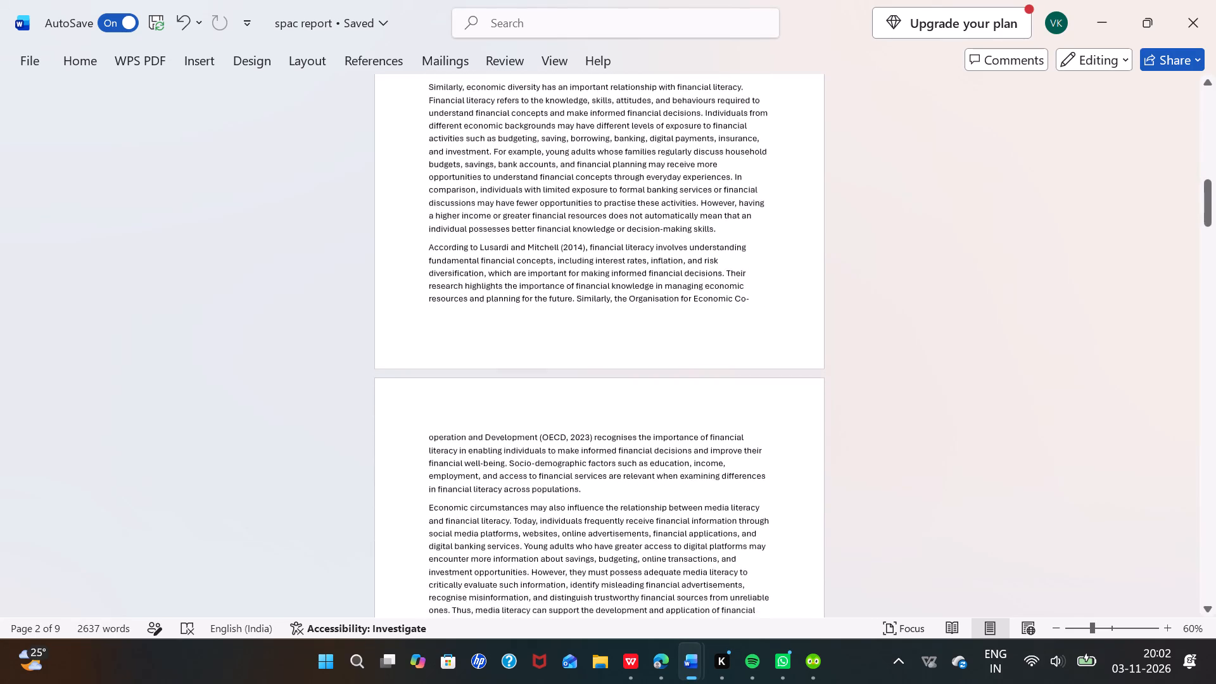
scroll(488, 247, down, 2)
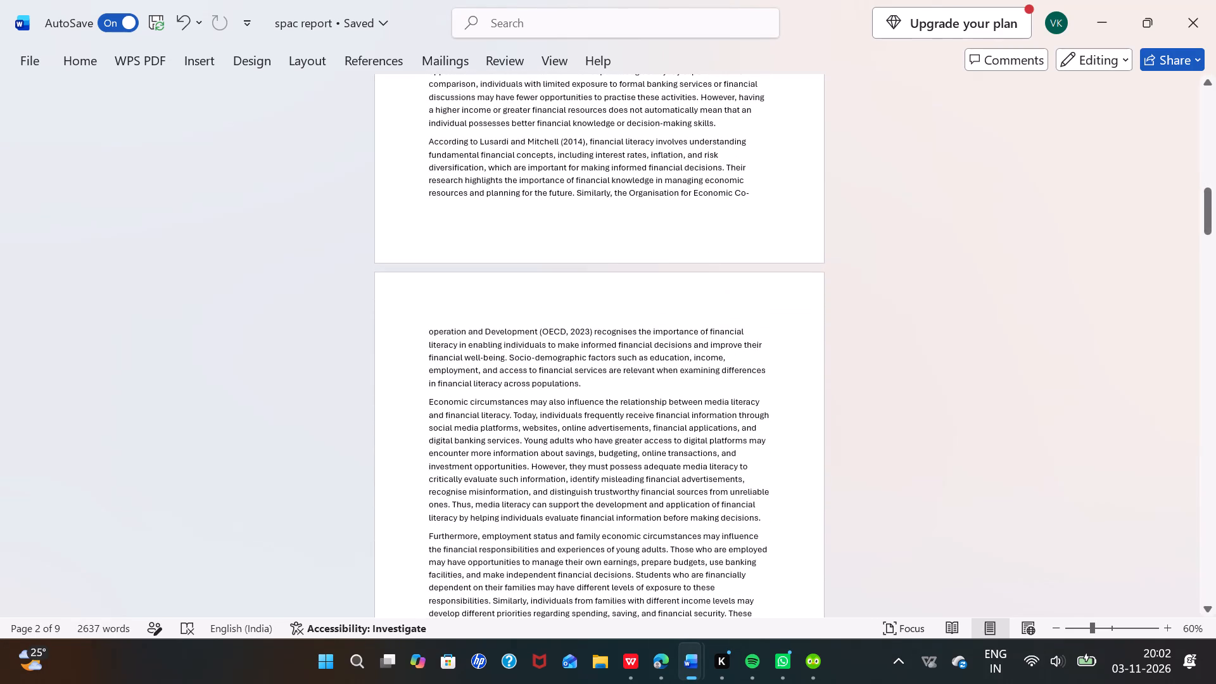
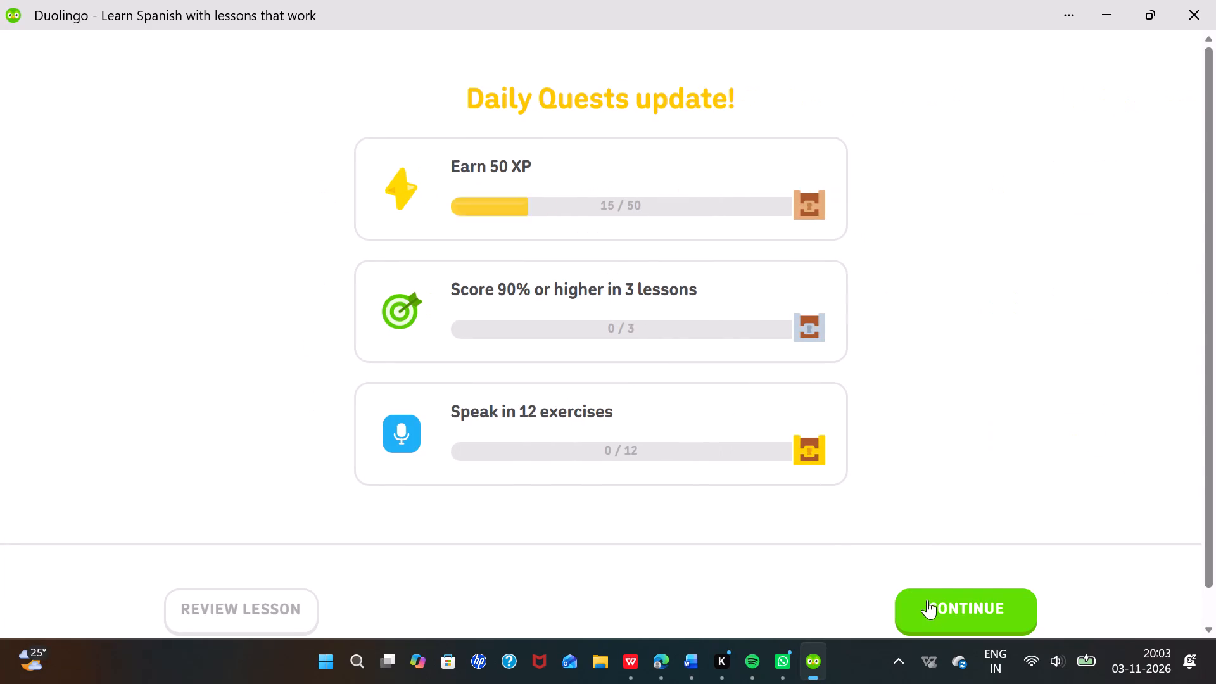
Advance past the Daily Quests update in the Duolingo Spanish lesson's end-of-lesson screens.
click(927, 599)
click(927, 599)
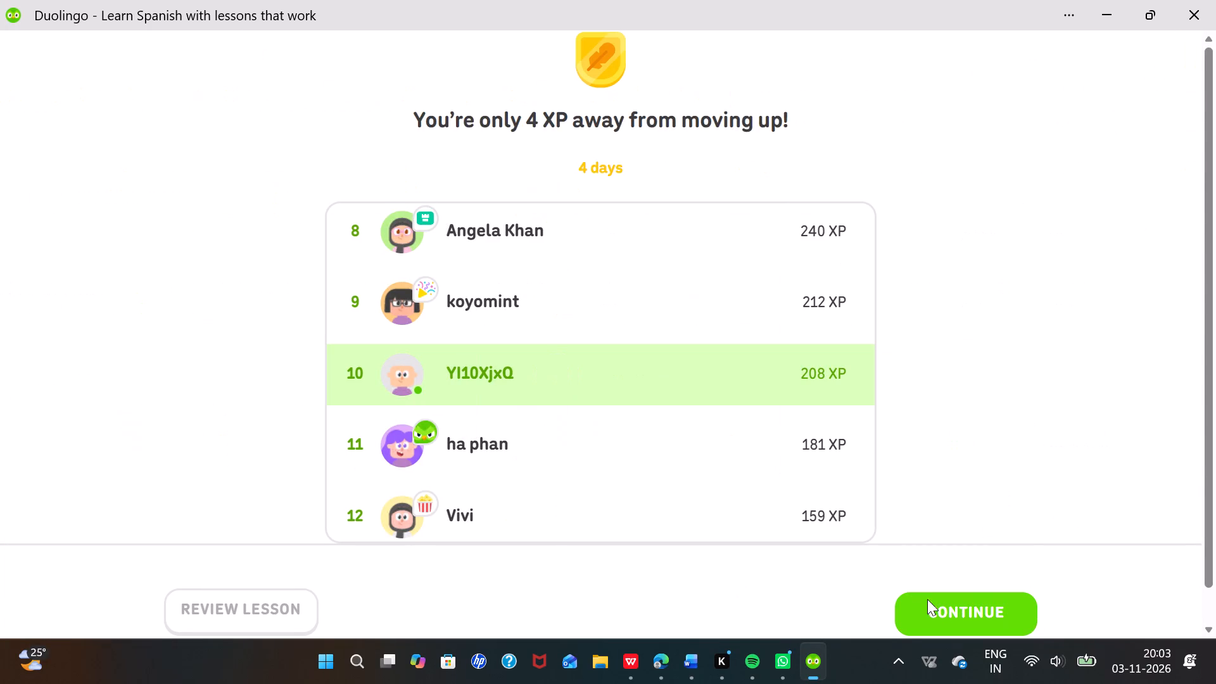
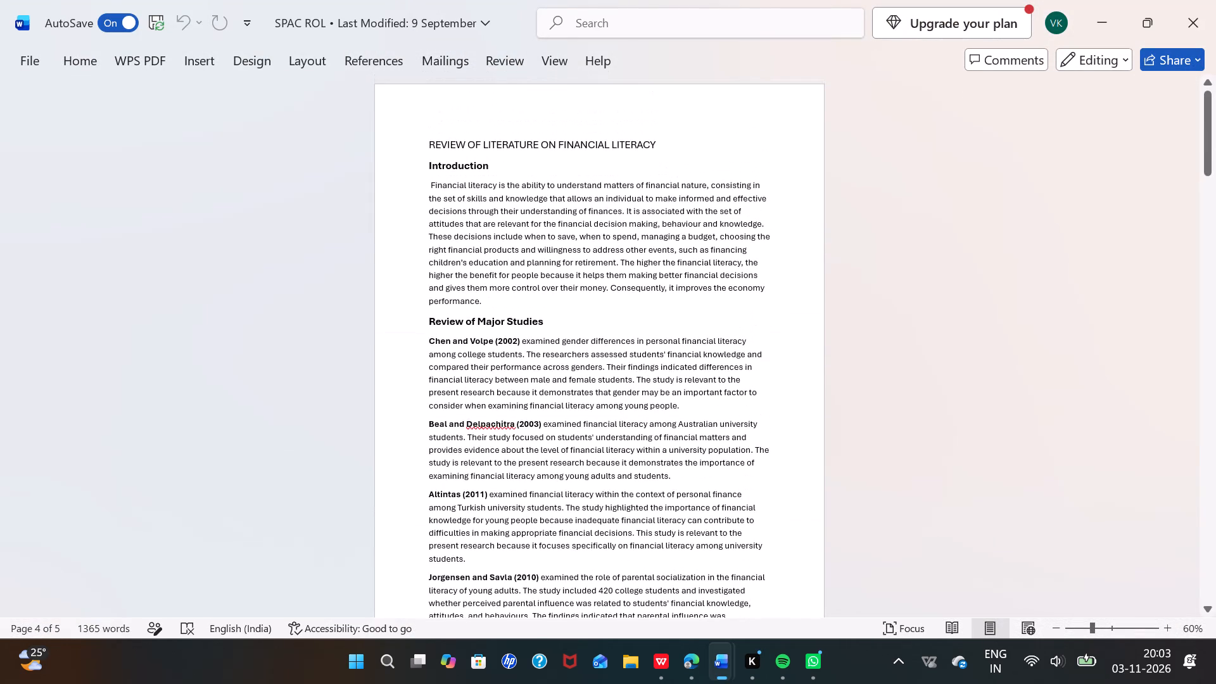
scroll(488, 371, down, 2)
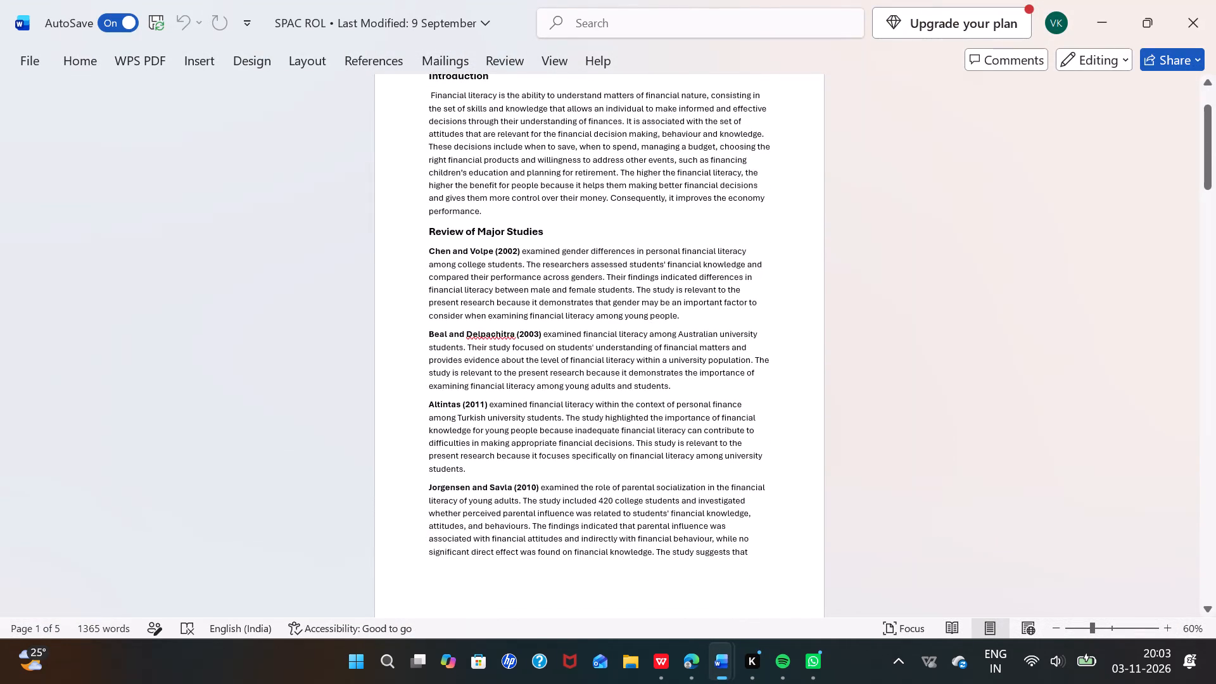
drag(430, 245, 676, 391)
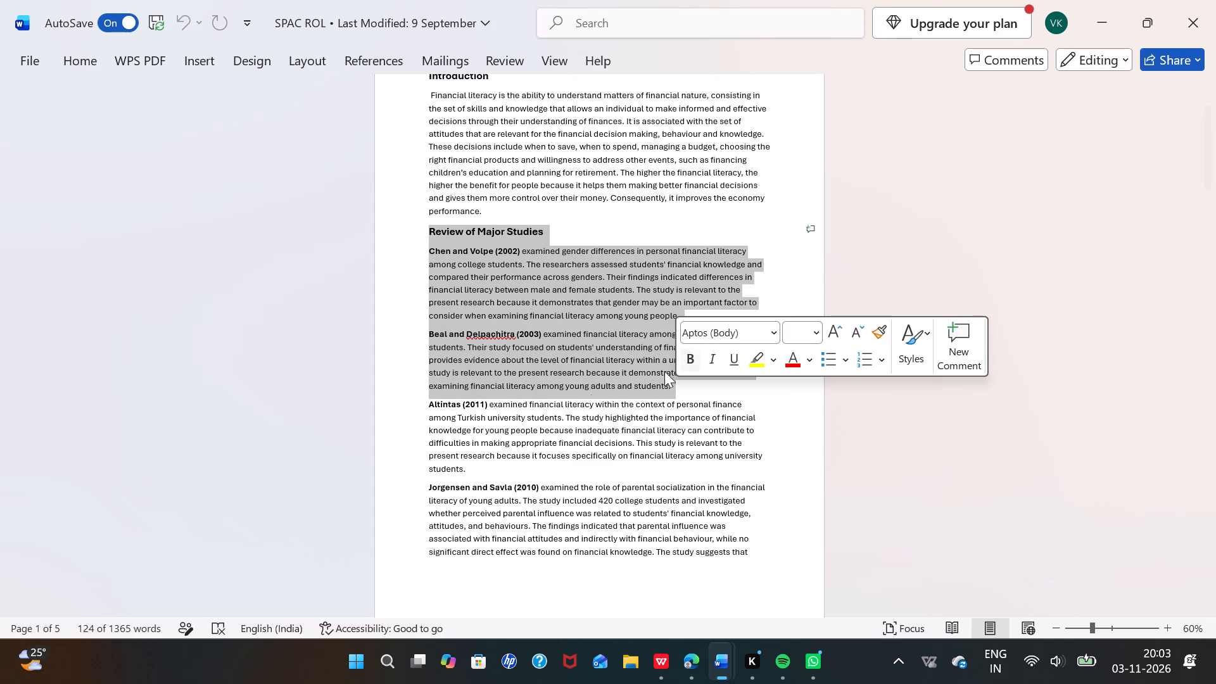
key(ctrl+c)
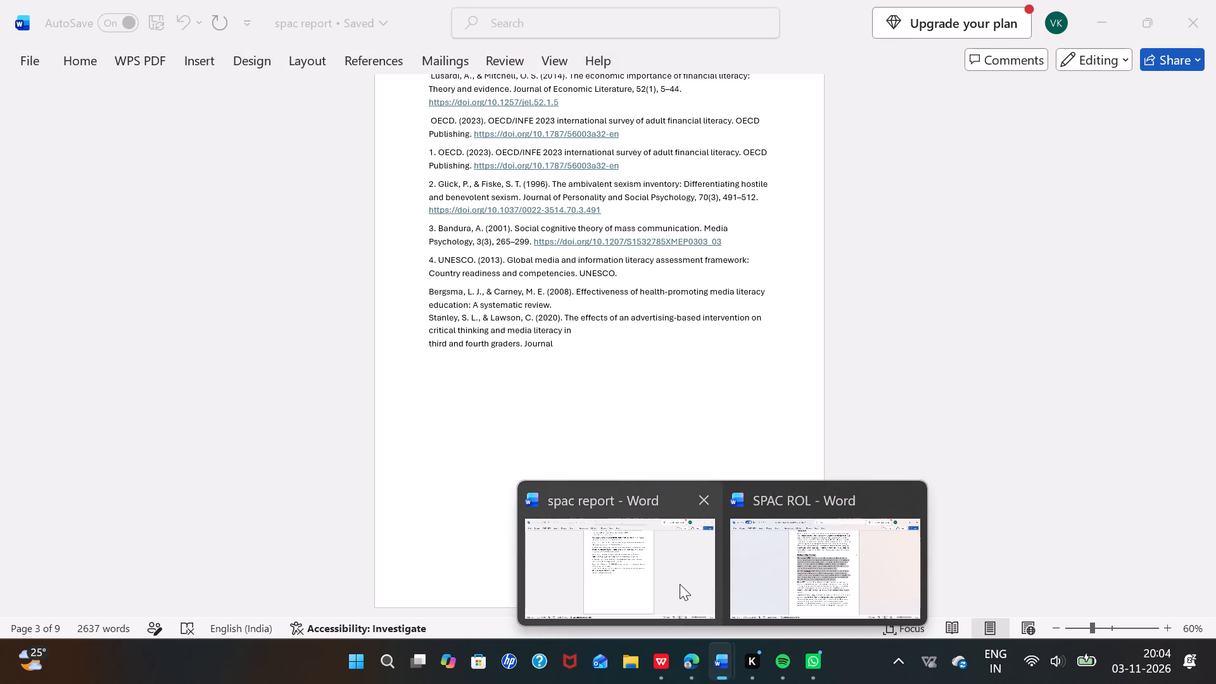
Paste the copied heading and two studies into the spac report, in the blank space above the Bergsma & Carney (2008) paragraph.
click(680, 584)
scroll(619, 370, up, 4)
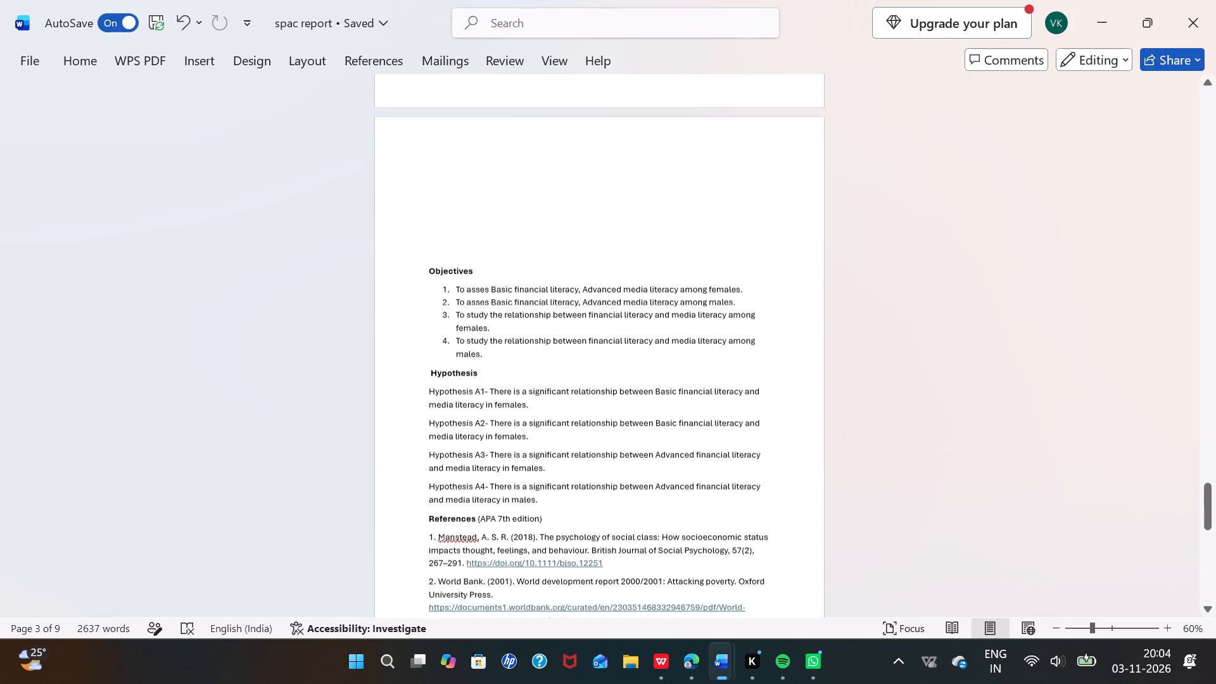
scroll(619, 370, up, 6)
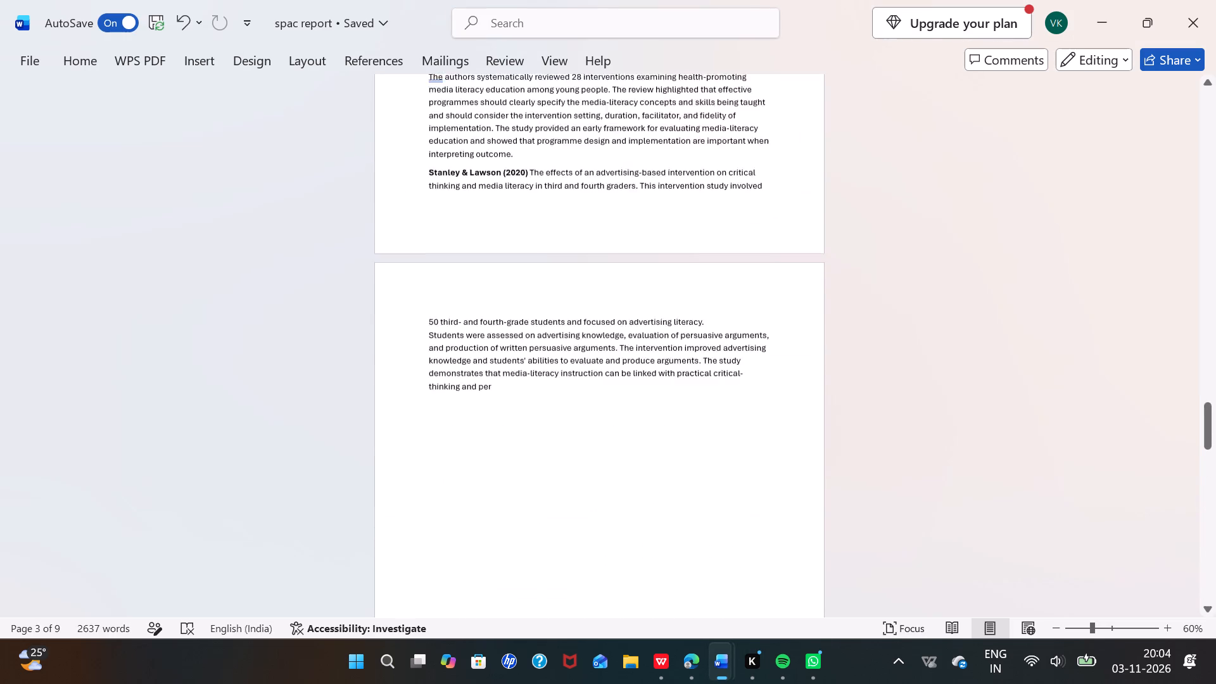
scroll(619, 370, up, 3)
scroll(426, 309, up, 1)
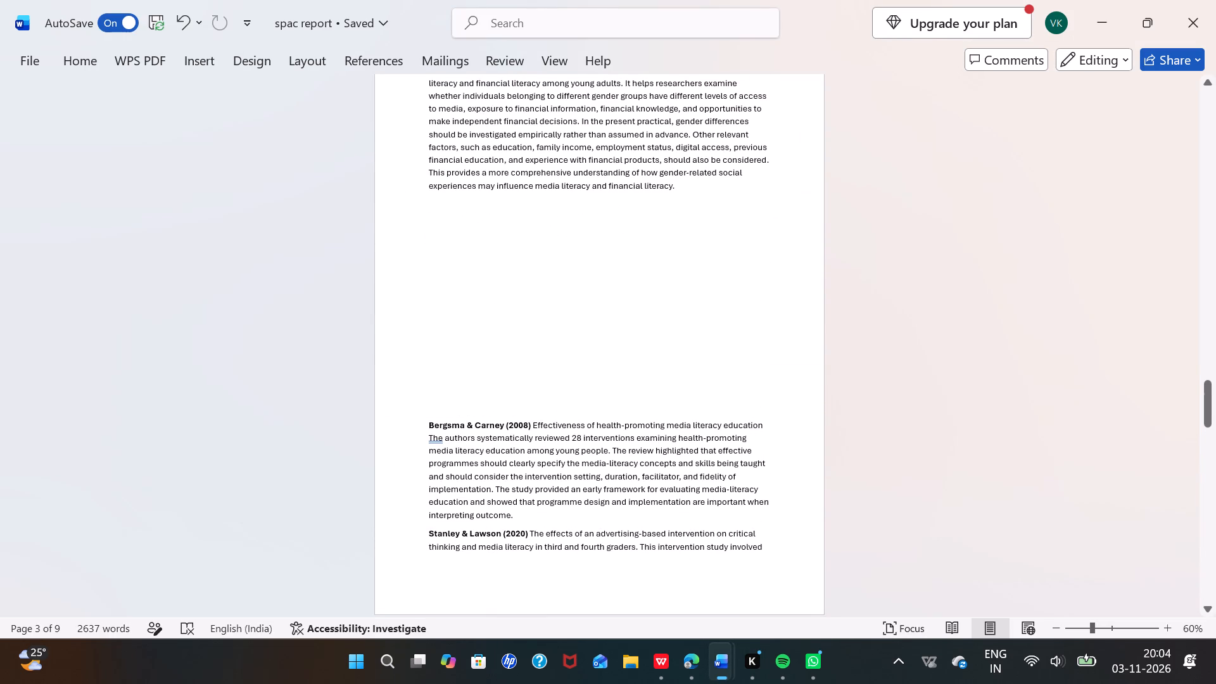
scroll(426, 309, up, 7)
scroll(426, 309, down, 1)
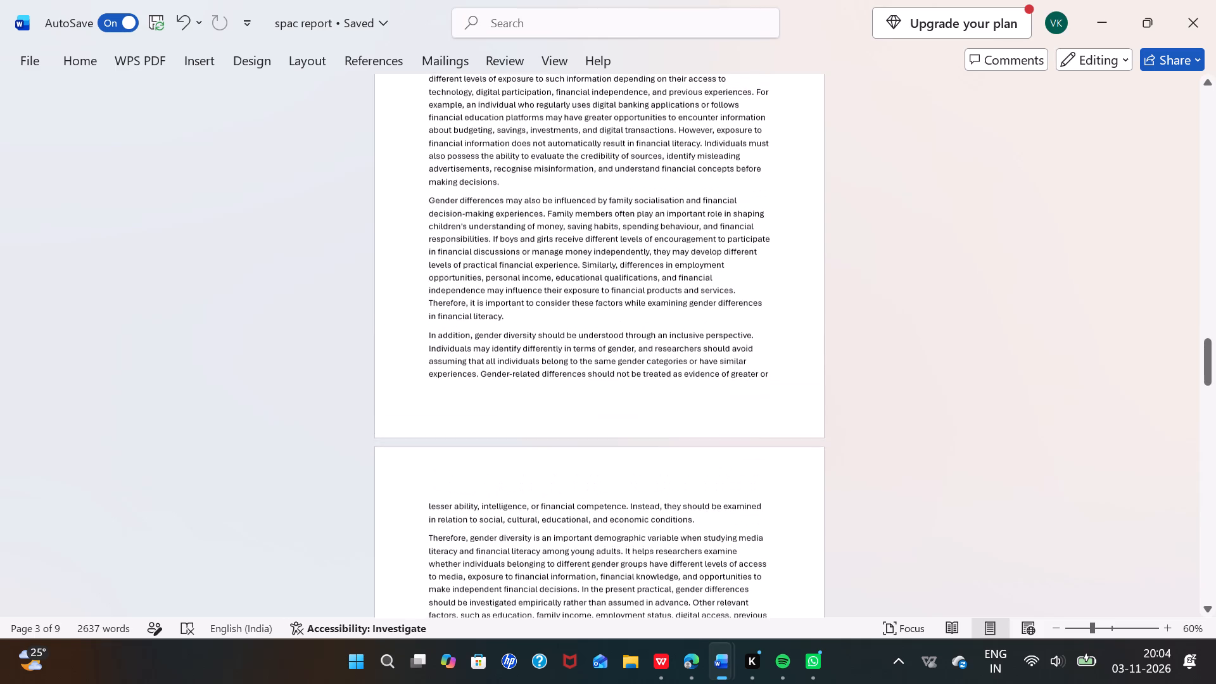
scroll(426, 309, down, 2)
click(424, 421)
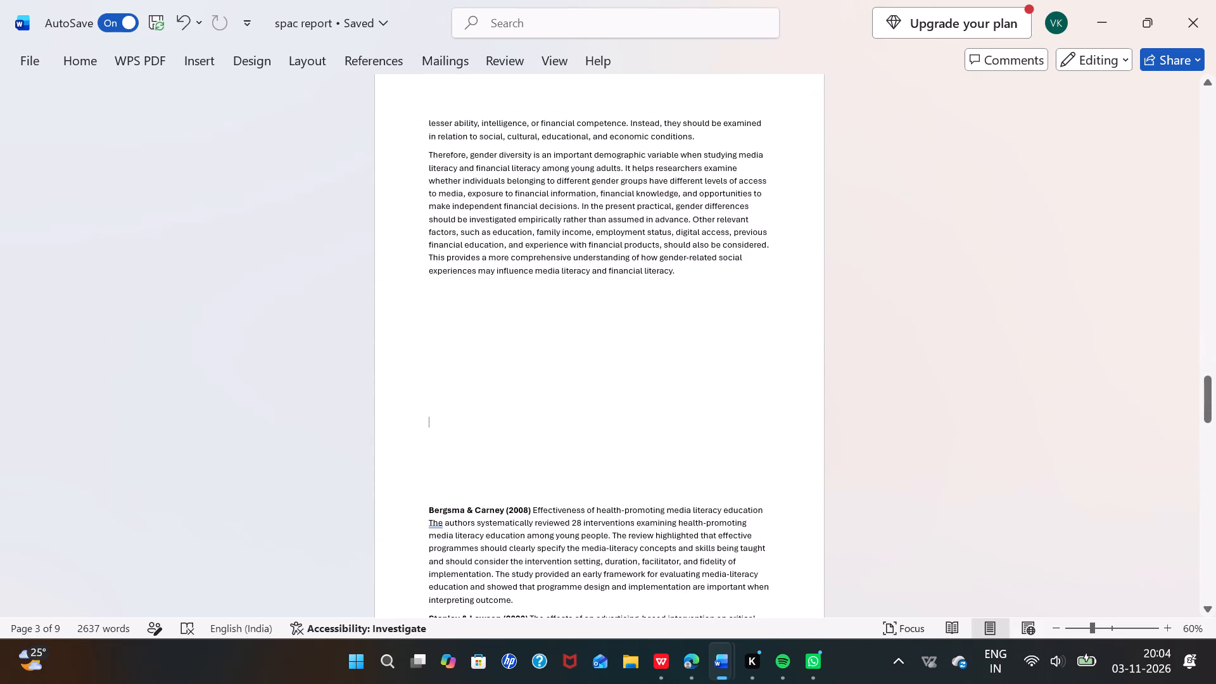
key(ctrl+v)
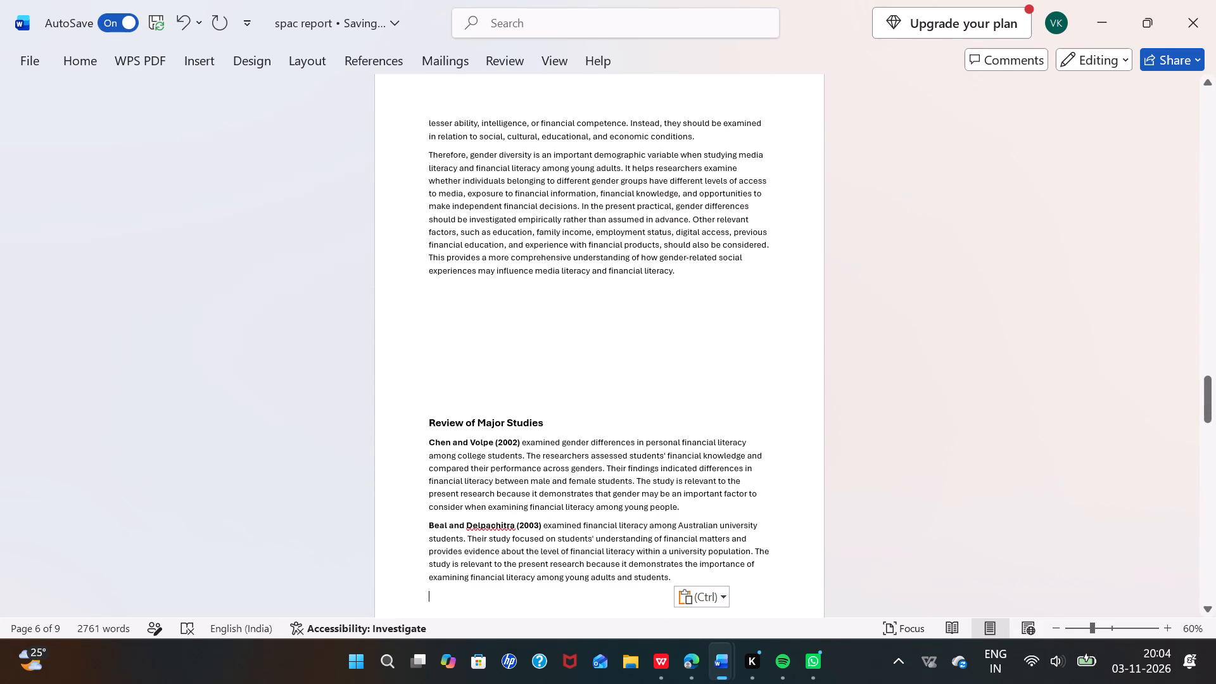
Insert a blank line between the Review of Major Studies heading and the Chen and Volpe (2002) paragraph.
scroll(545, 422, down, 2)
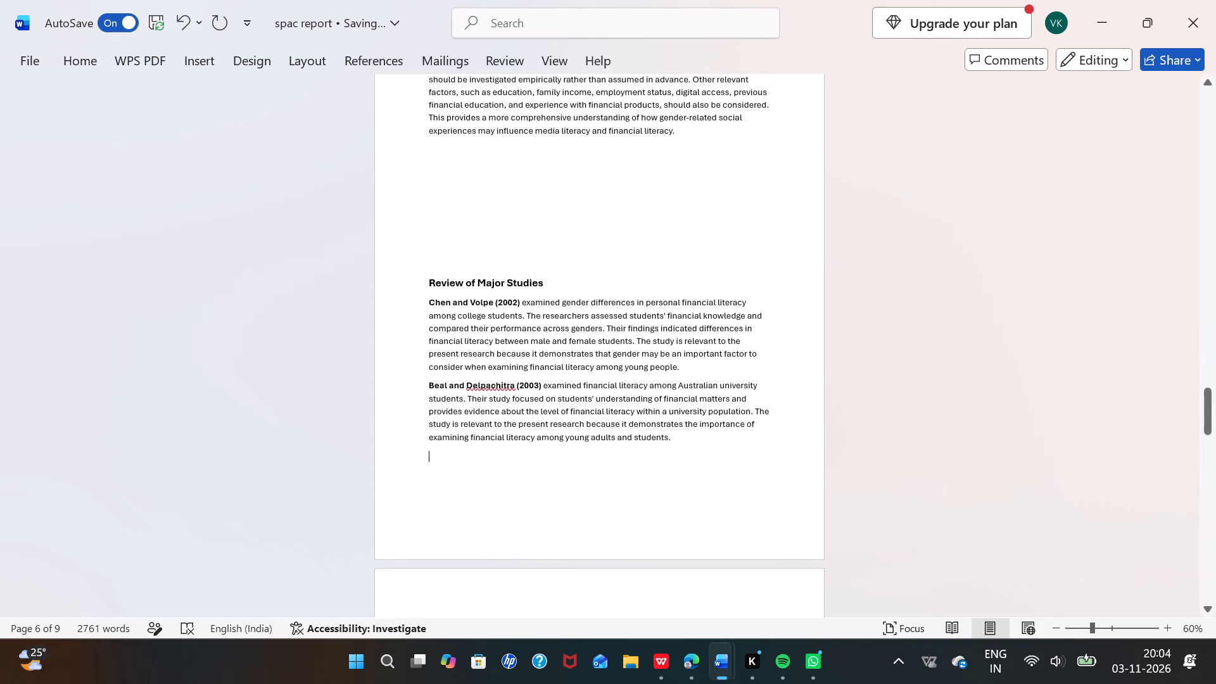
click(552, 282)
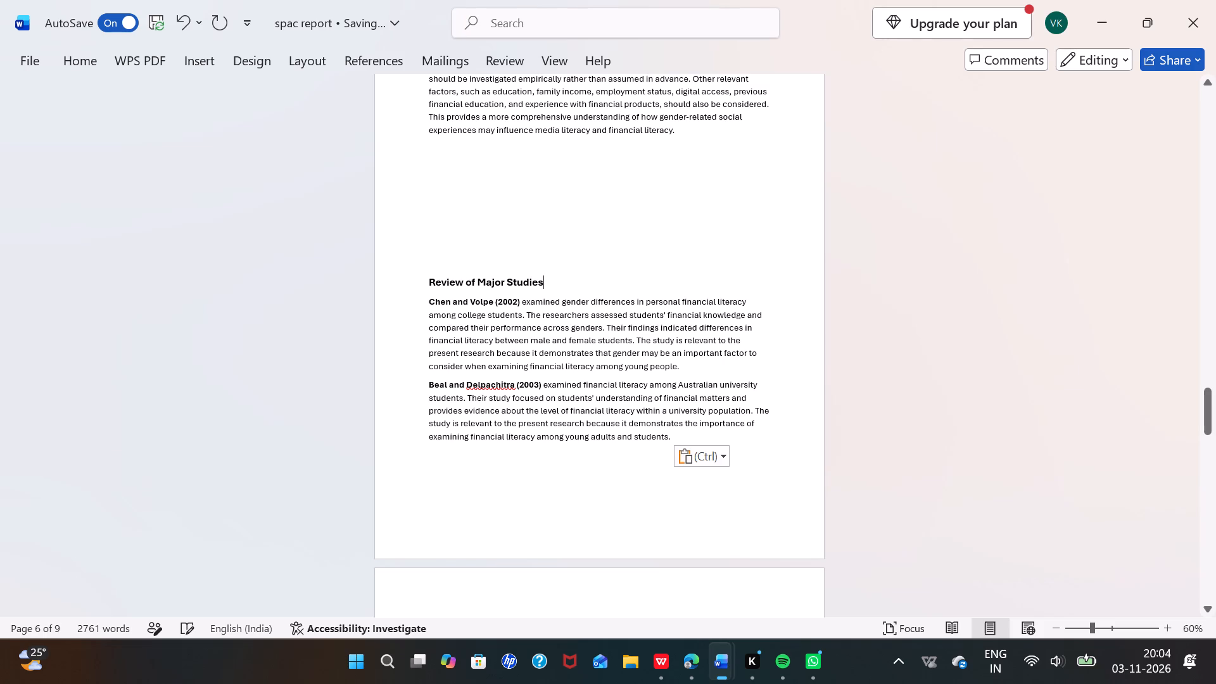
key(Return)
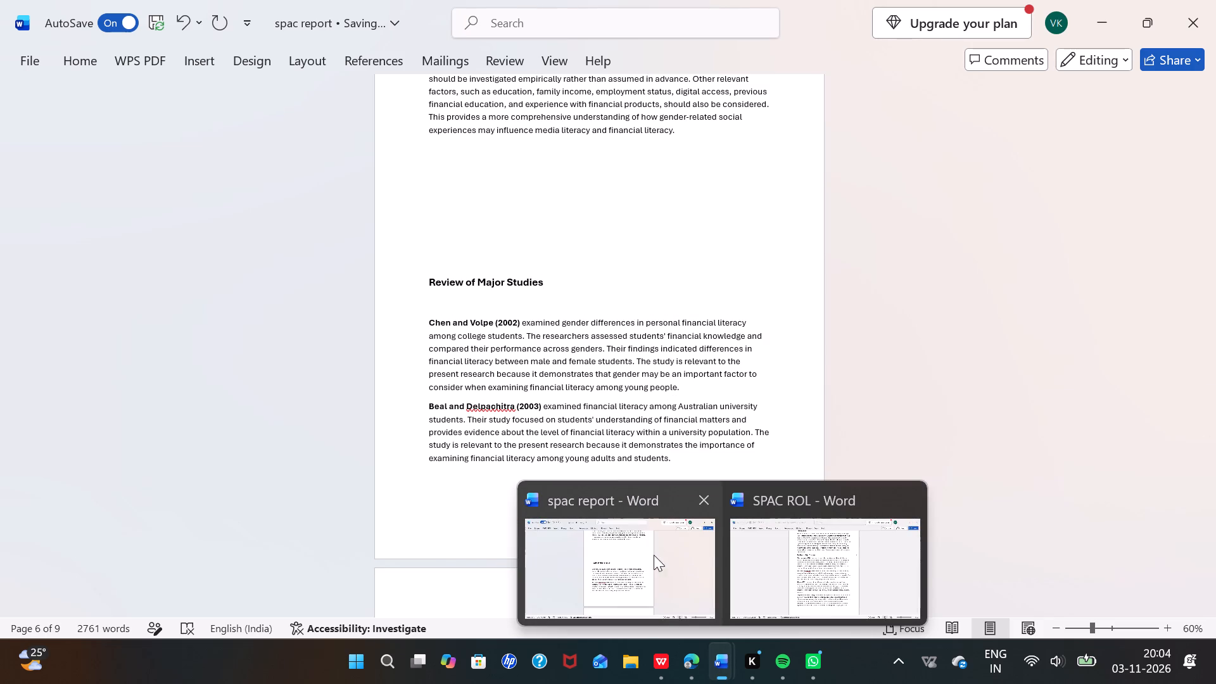
Copy the Beal & Delpachitra (2003) and Chen & Volpe (2002) entries from the SPAC ROL document's financial literacy references.
click(748, 536)
scroll(565, 316, down, 4)
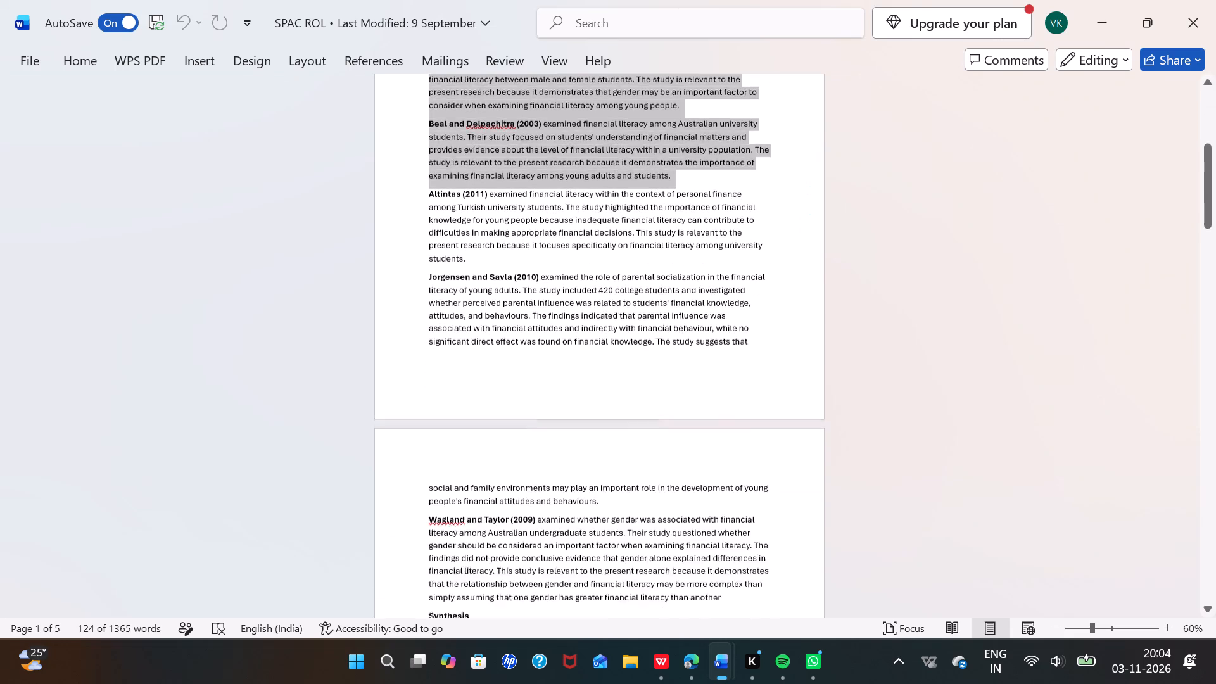
scroll(565, 316, down, 2)
click(565, 316)
scroll(565, 316, right, 1)
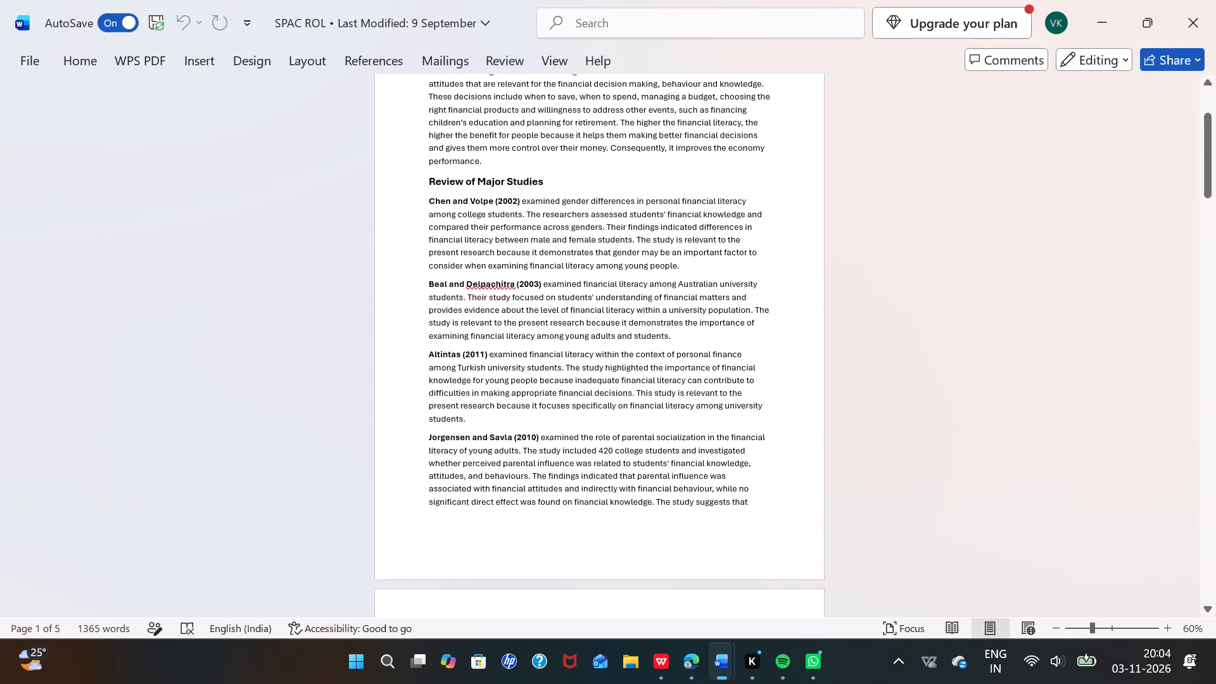
scroll(565, 316, down, 3)
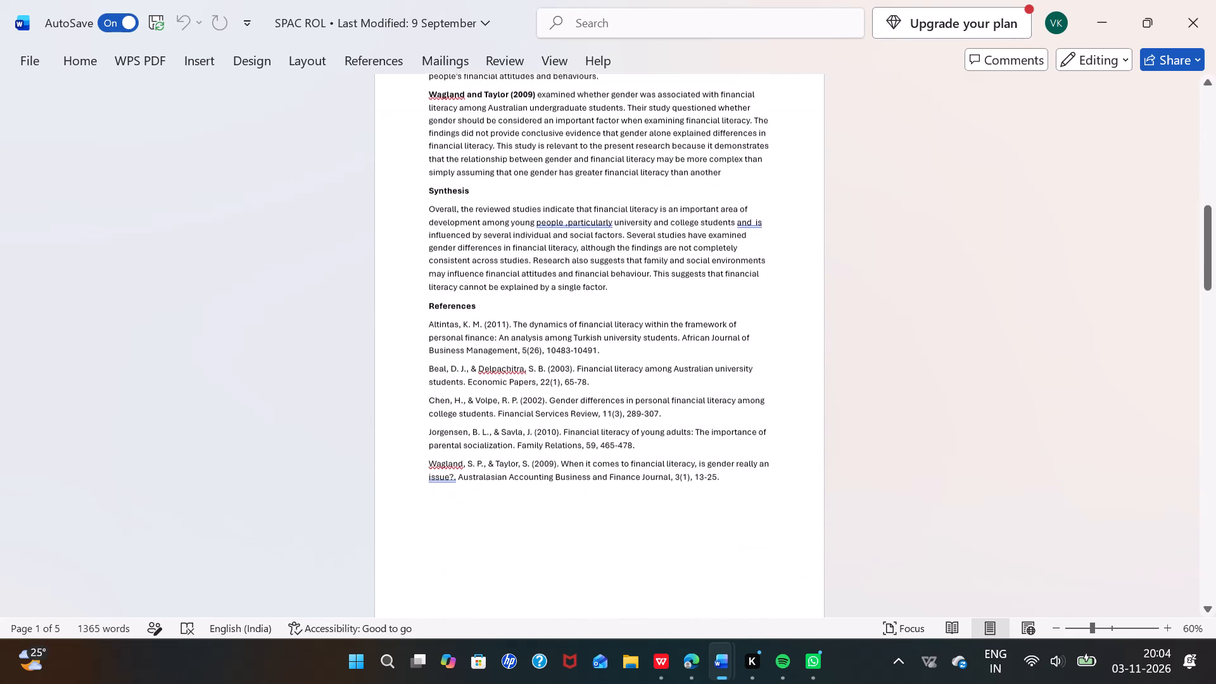
drag(425, 364, 668, 383)
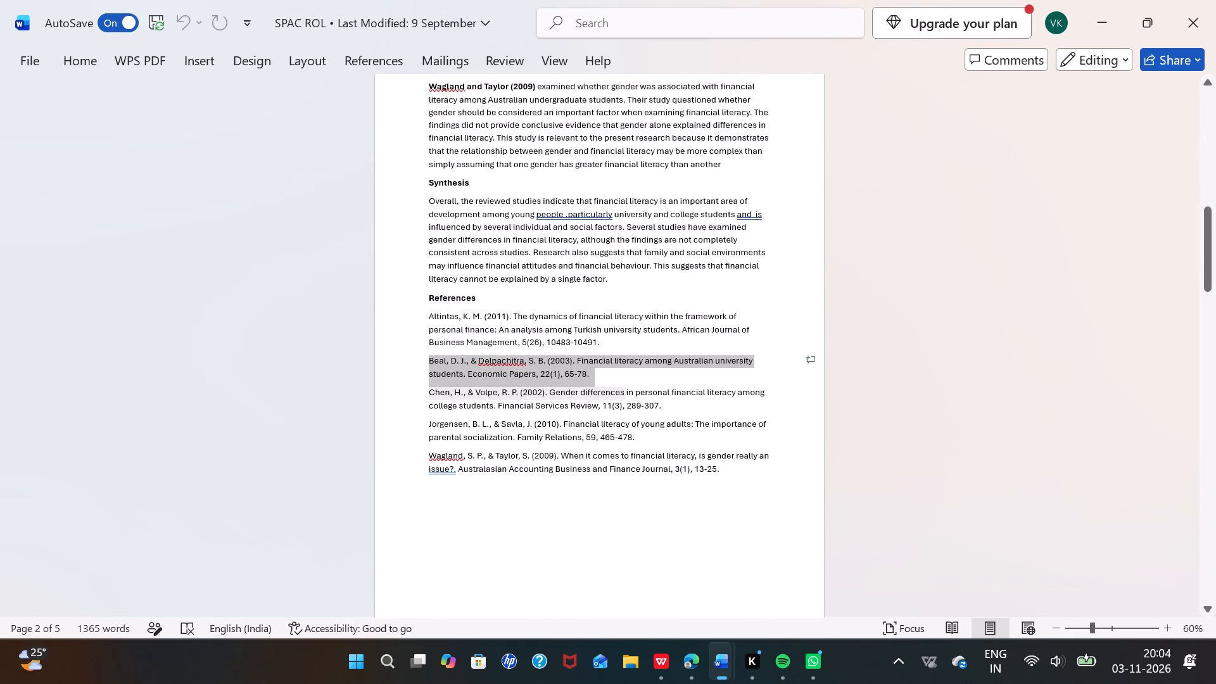
drag(668, 383, 665, 405)
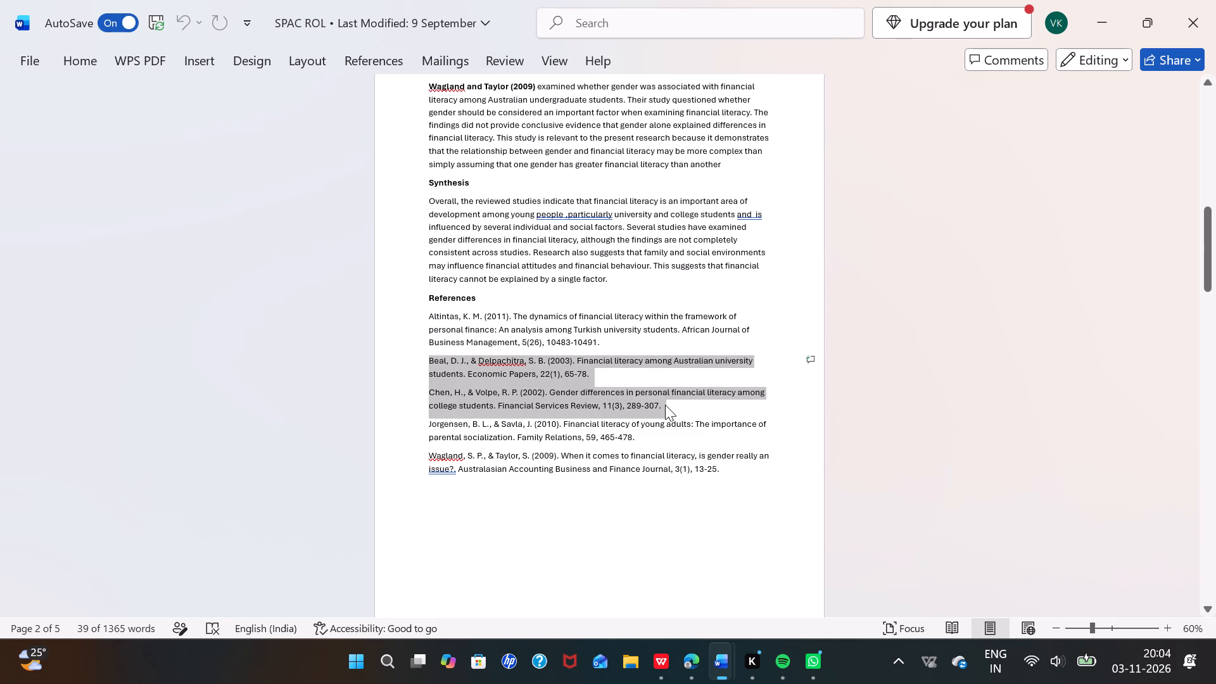
key(ctrl+c)
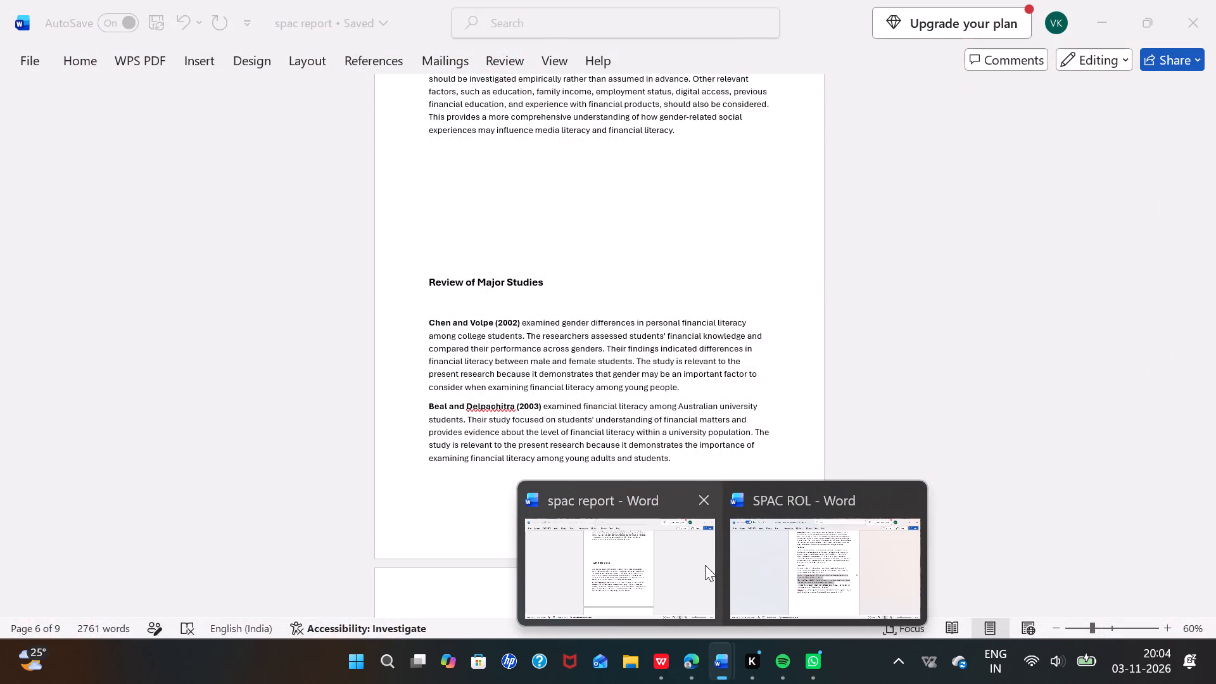
Paste the two copied references on a new line after the Stanley & Lawson (2020) entry in the spac report's reference list.
click(705, 565)
scroll(694, 303, down, 6)
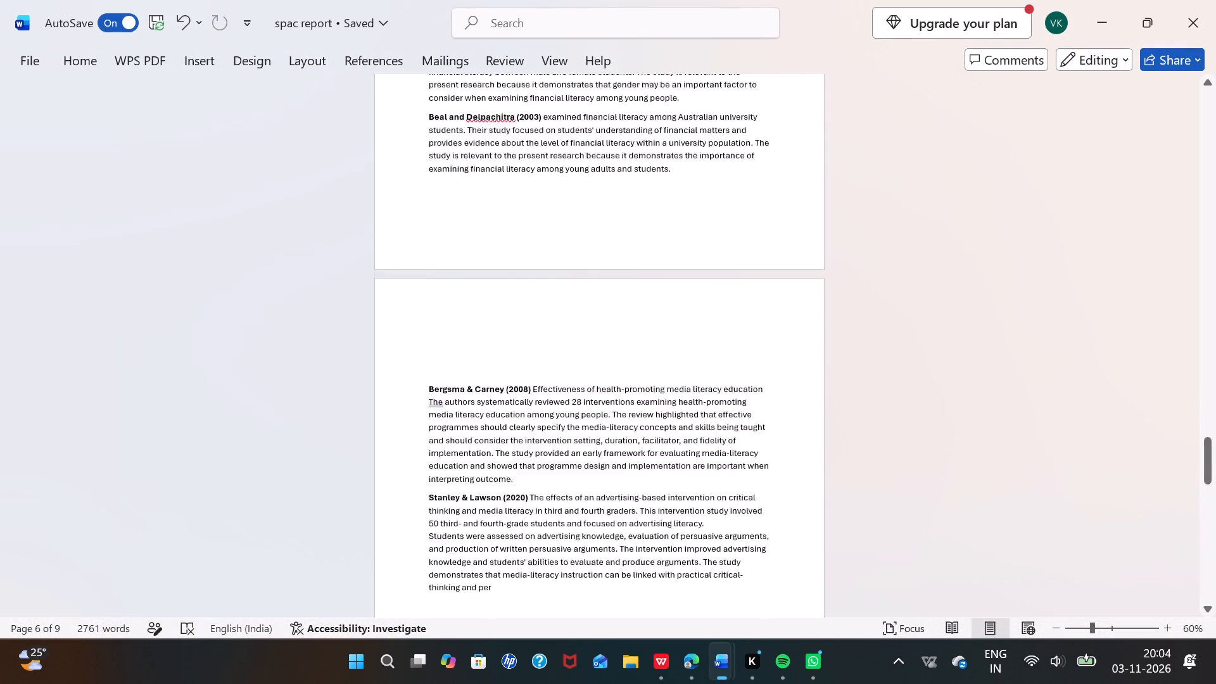
scroll(694, 303, down, 5)
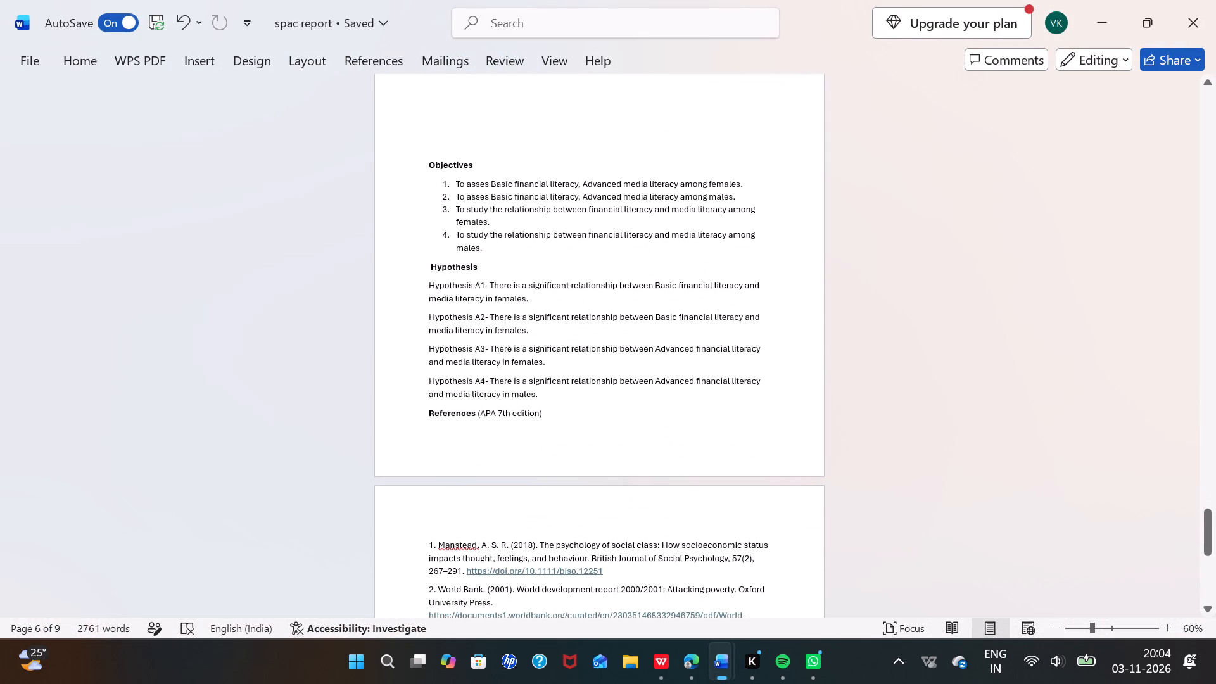
scroll(622, 519, down, 4)
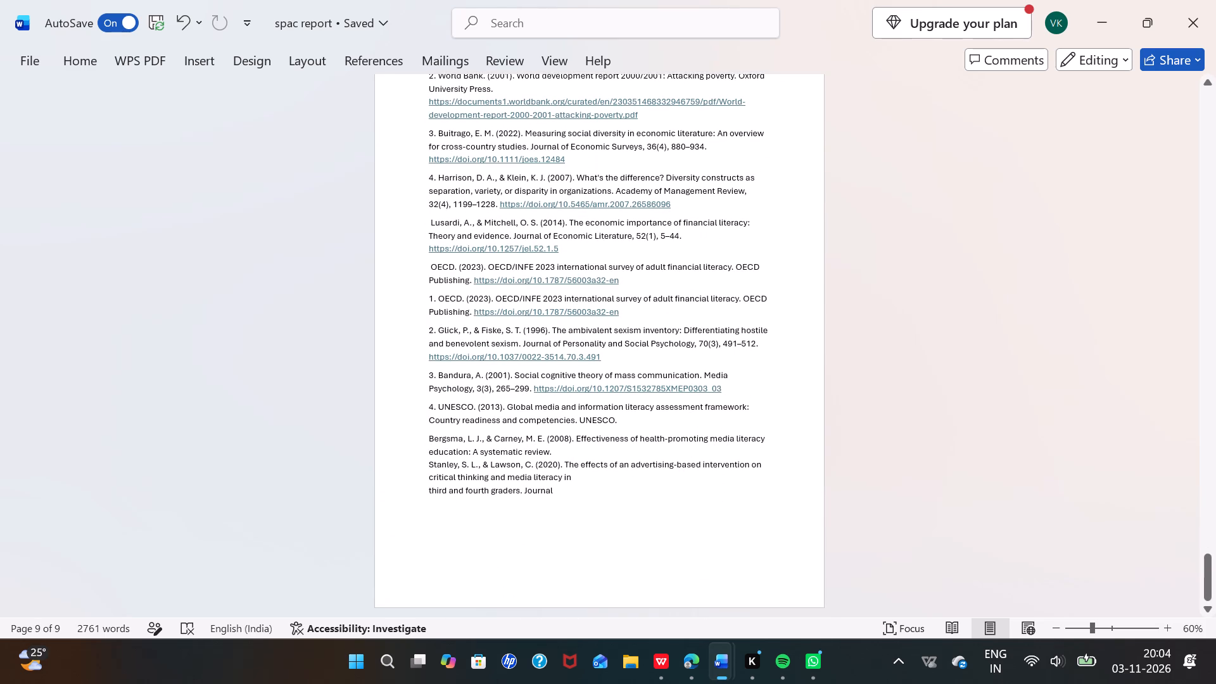
click(578, 492)
key(Return)
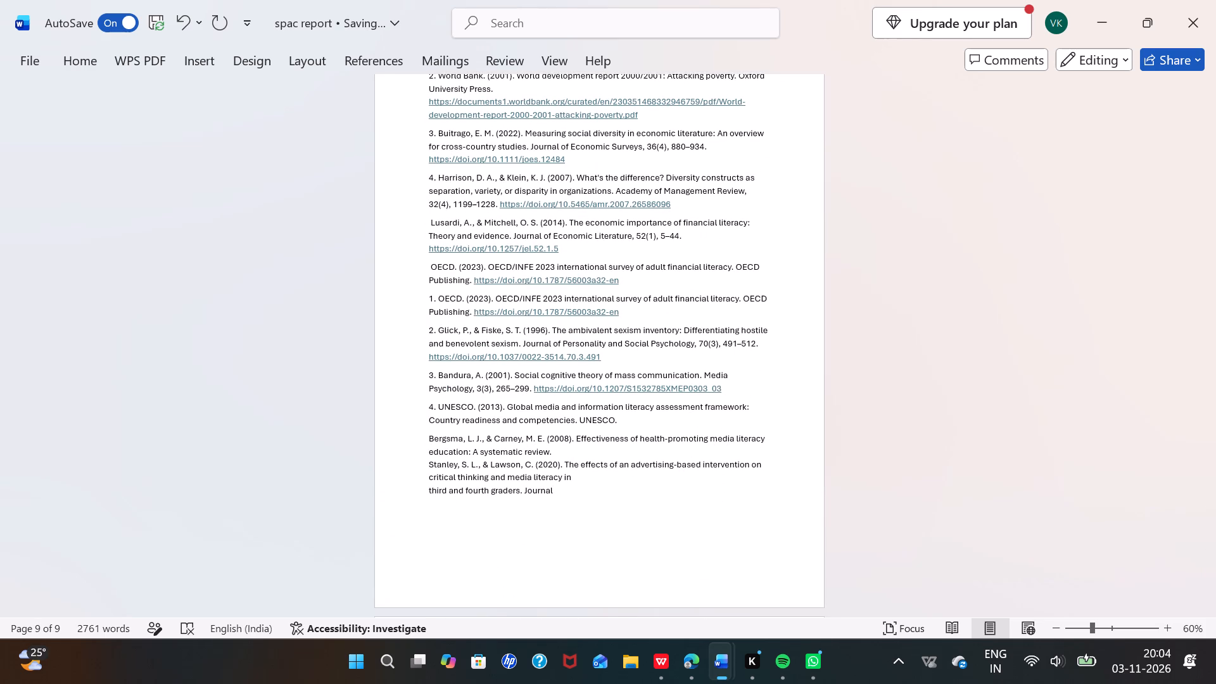
key(ctrl+v)
Examine the report's Review of Major Studies section and the opening of the financial literacy review in the SPAC ROL document.
scroll(498, 413, up, 4)
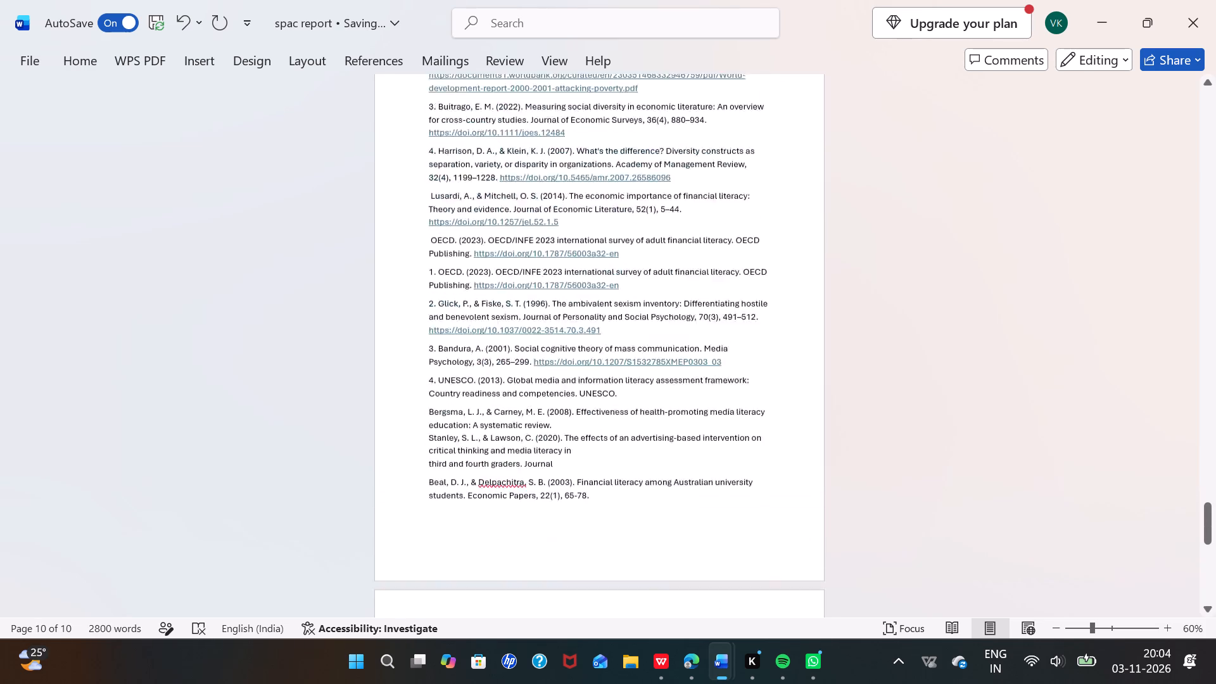
scroll(498, 413, up, 14)
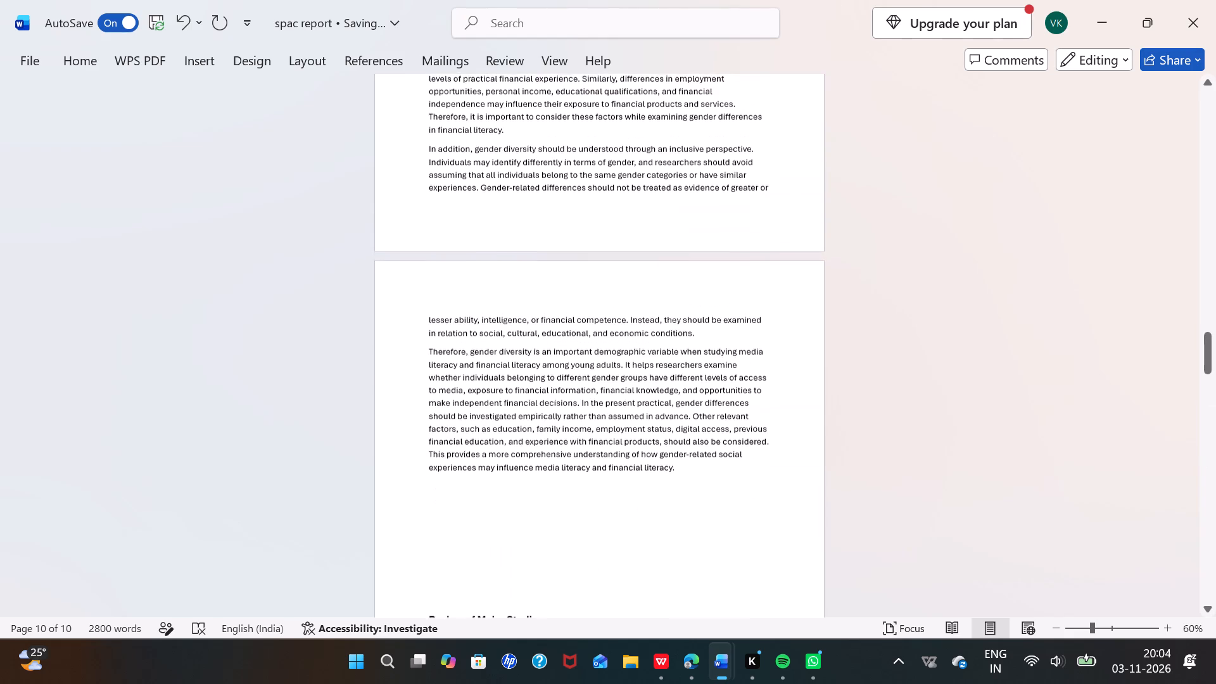
scroll(498, 413, down, 5)
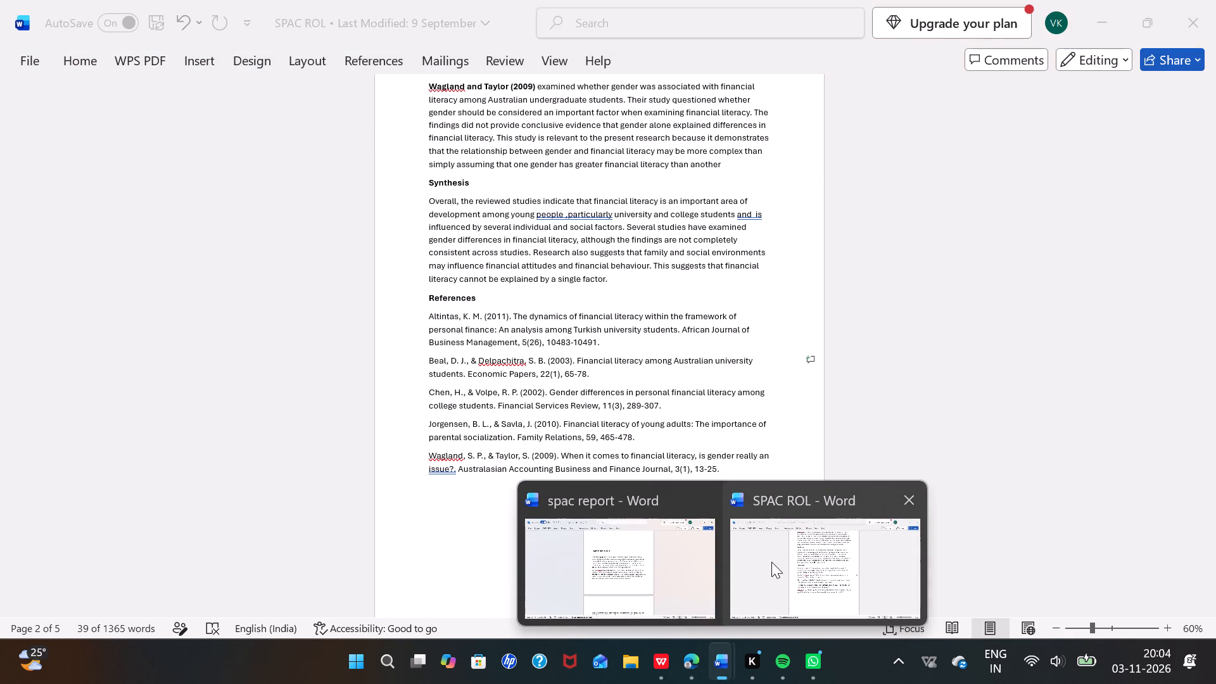
click(771, 562)
scroll(547, 398, up, 2)
click(547, 398)
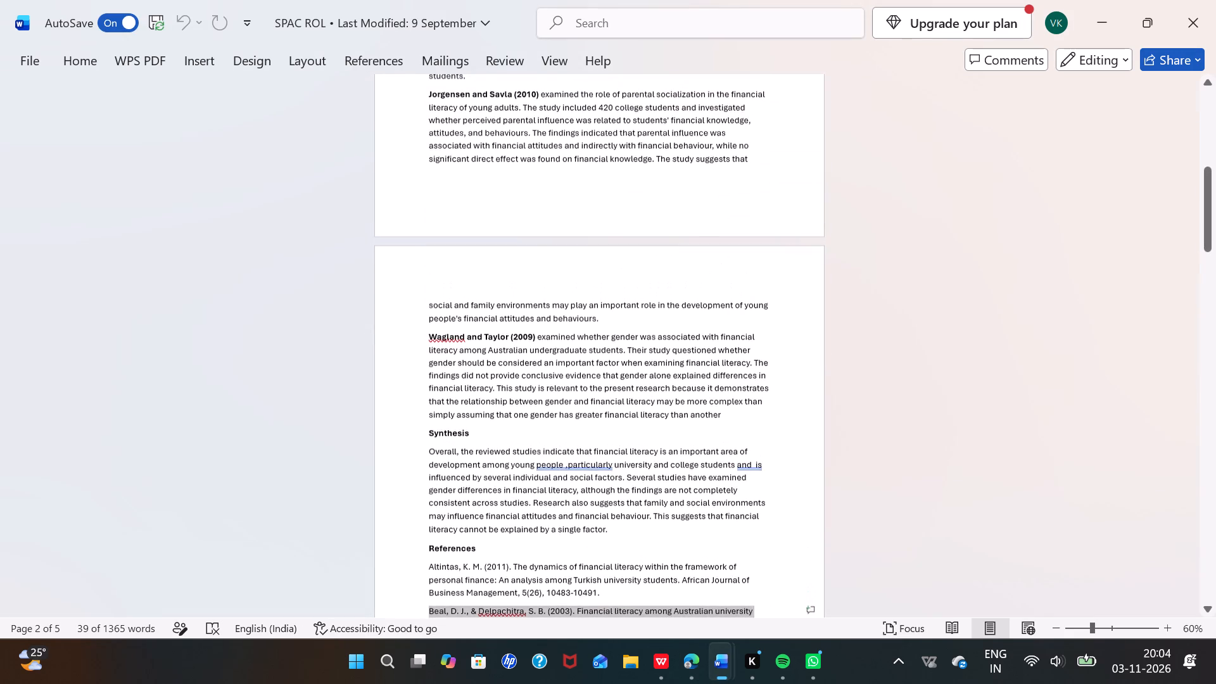
scroll(547, 398, up, 5)
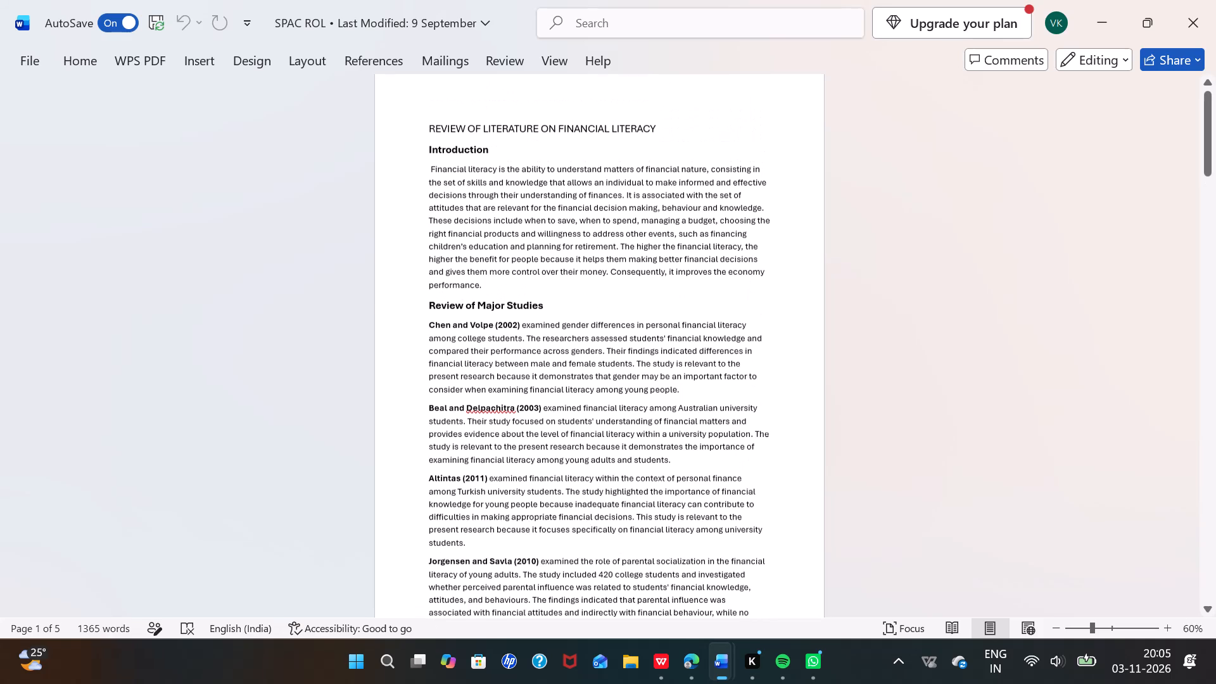
scroll(547, 398, up, 1)
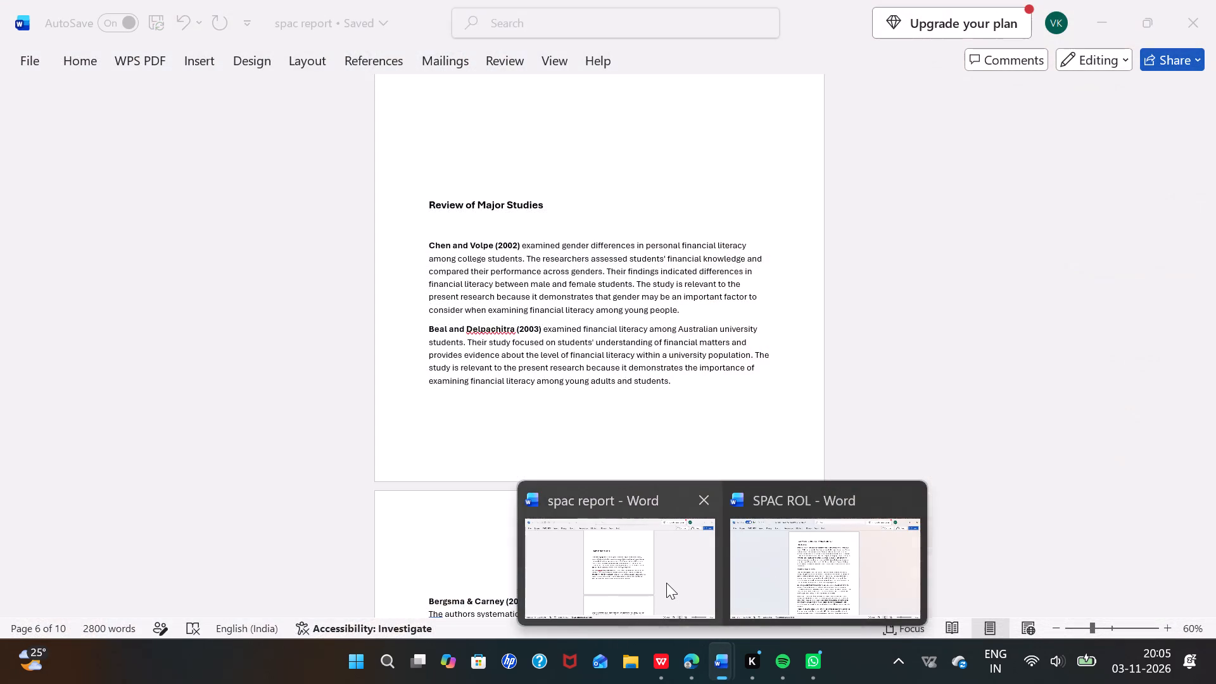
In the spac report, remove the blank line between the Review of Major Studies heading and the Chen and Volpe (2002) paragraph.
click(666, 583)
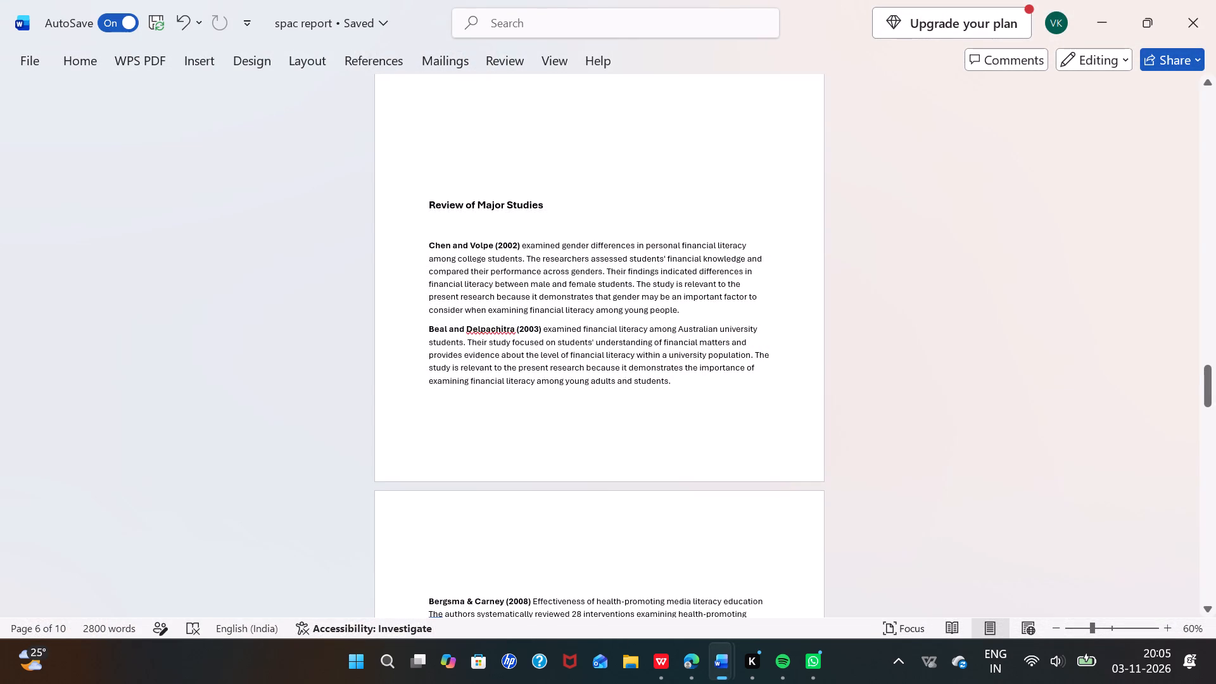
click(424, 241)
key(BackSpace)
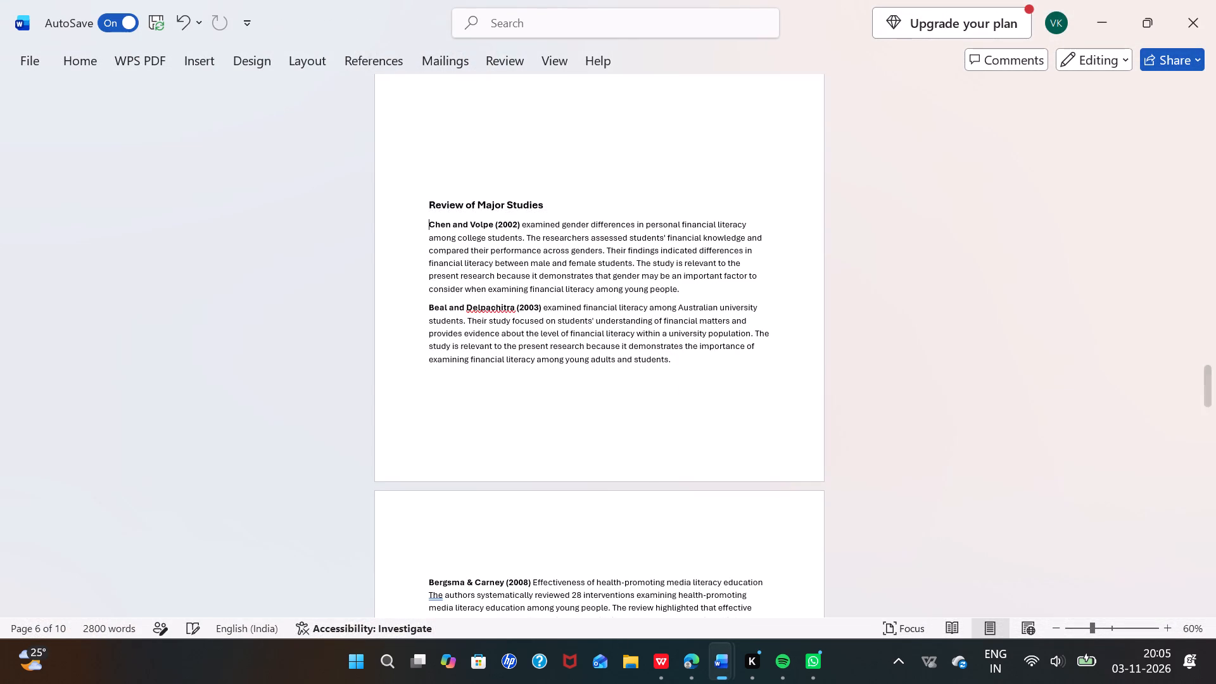
In the Bergsma & Carney (2008) paragraph, replace the line break after "media literacy education" with a period and a space.
scroll(424, 241, down, 2)
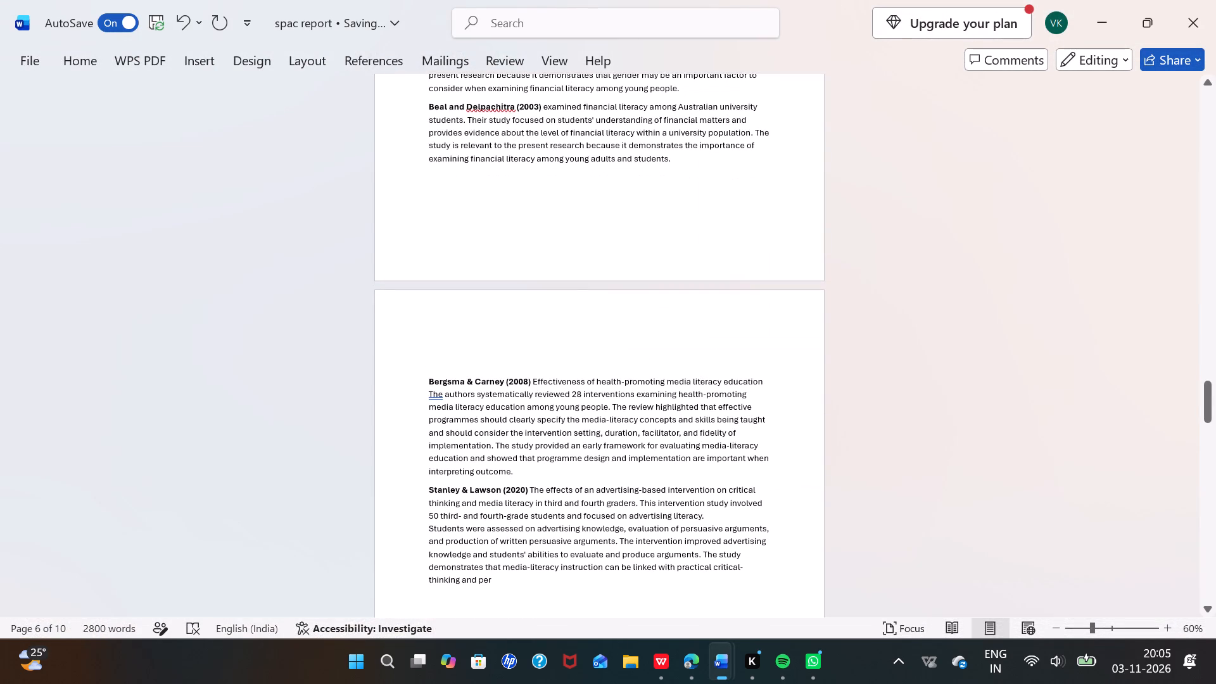
click(421, 389)
key(BackSpace)
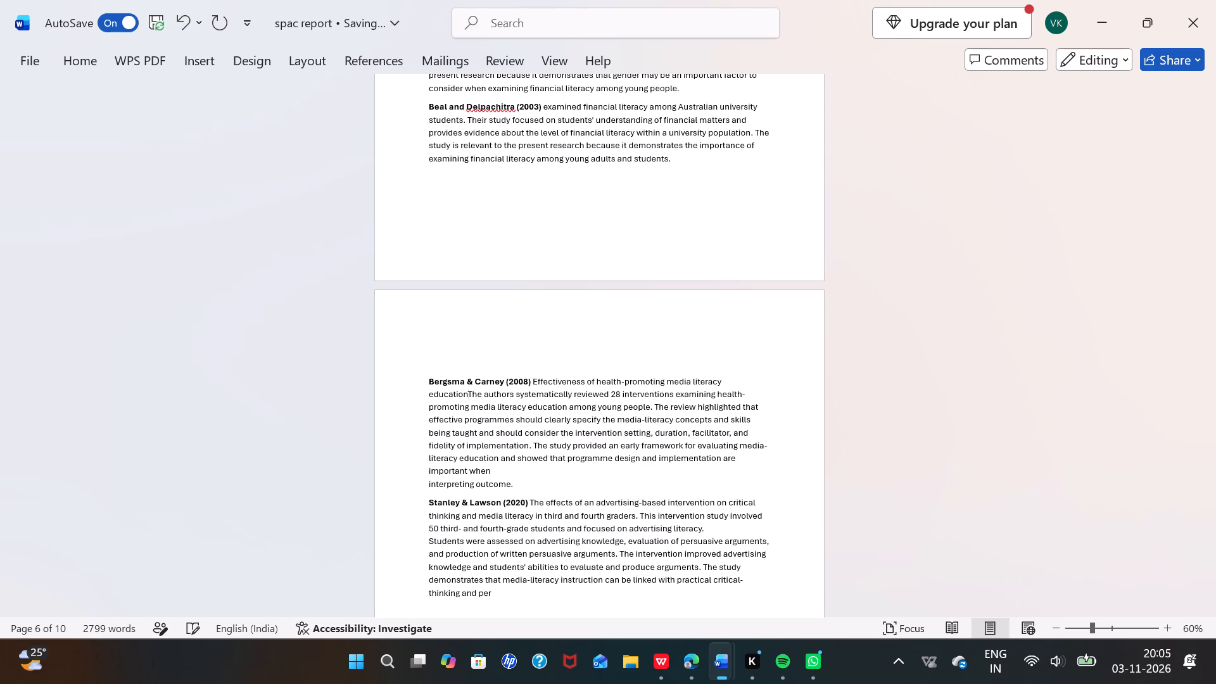
text(.)
key(space)
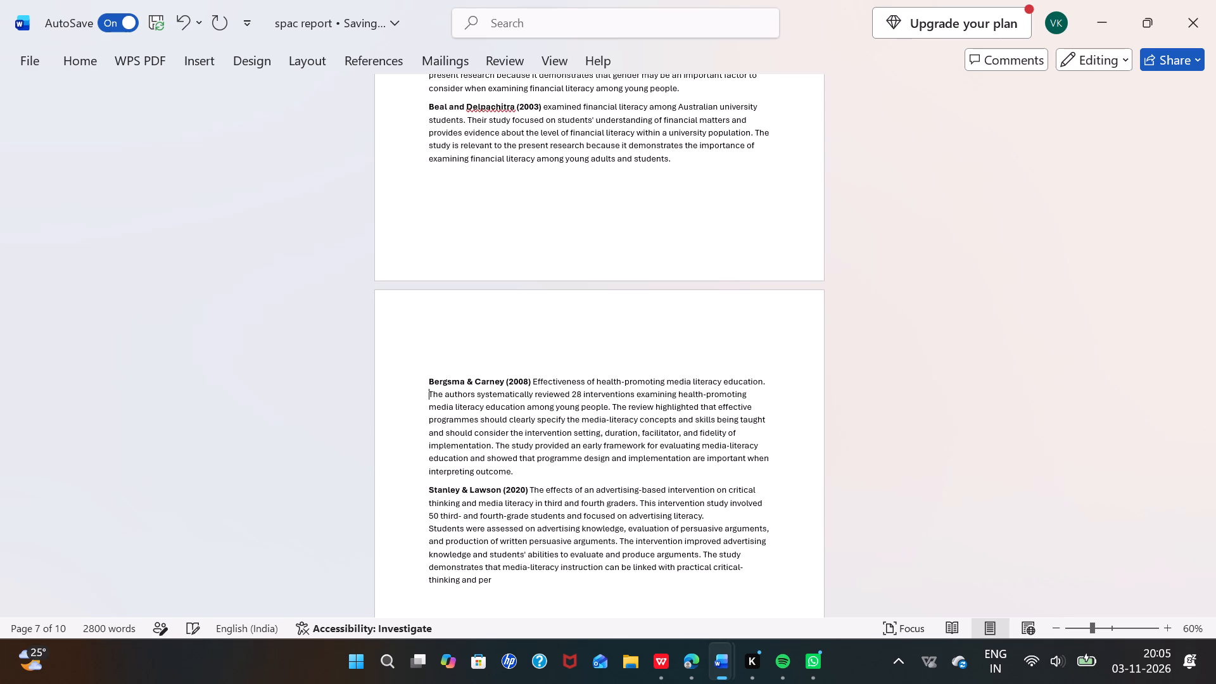
Place the text cursor on the empty line directly above the Review of Major Studies heading.
scroll(421, 389, up, 3)
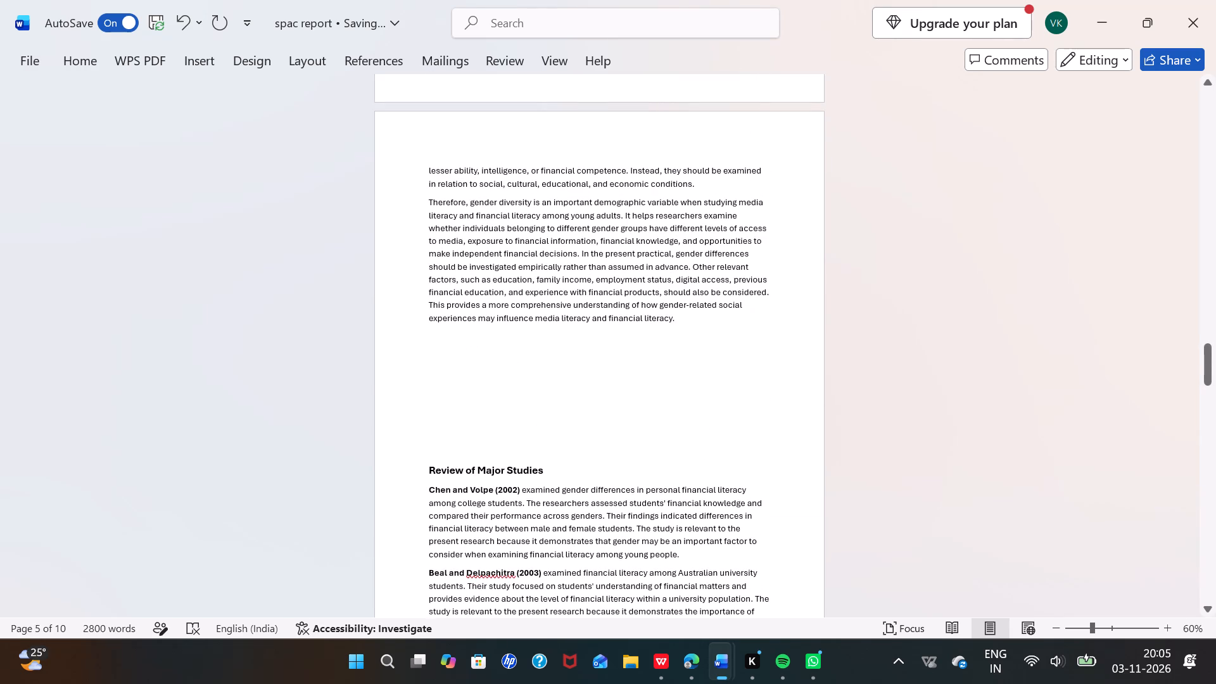
click(418, 456)
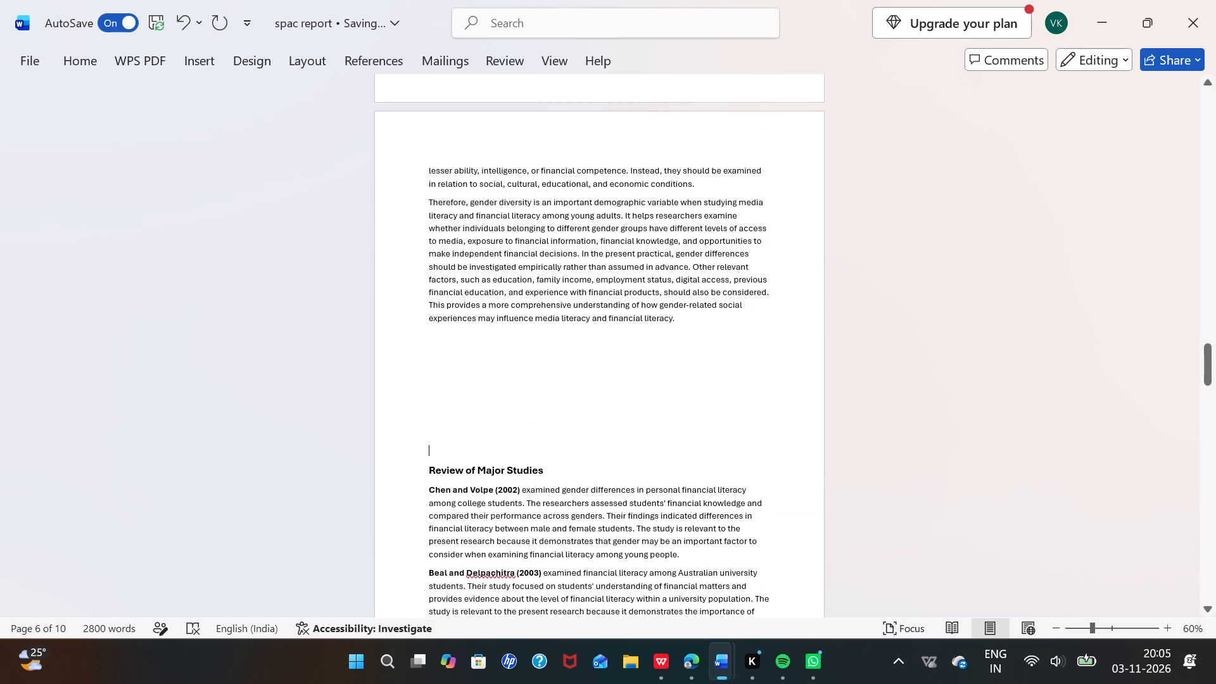
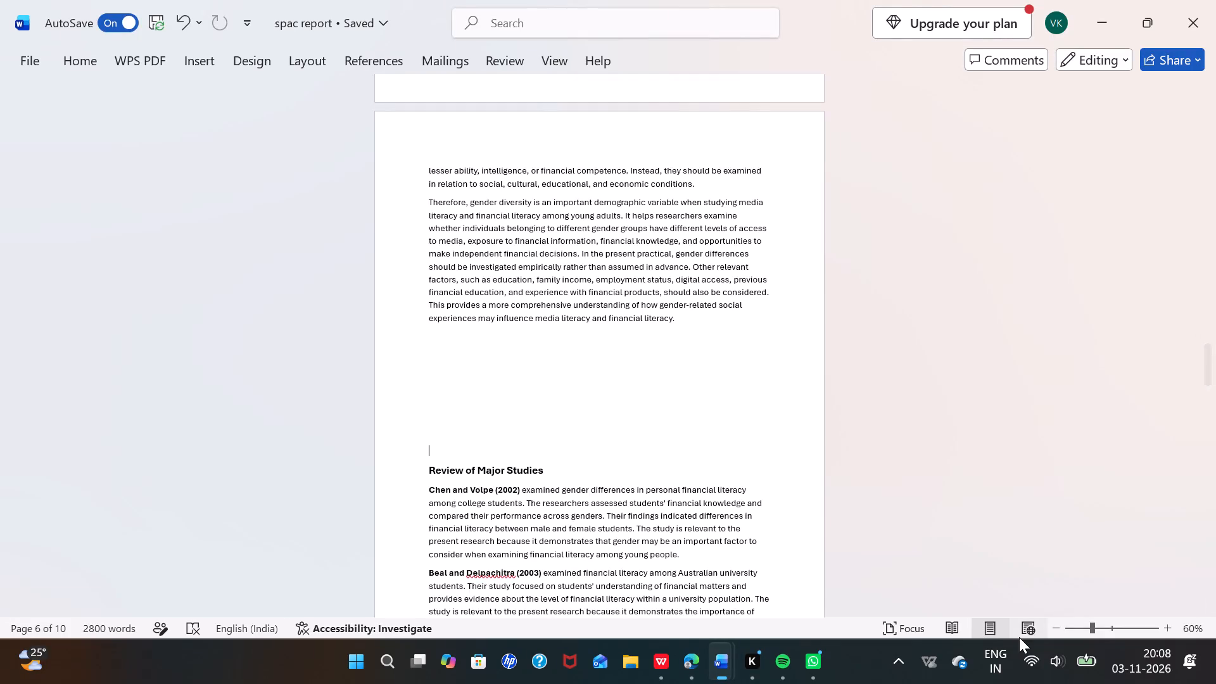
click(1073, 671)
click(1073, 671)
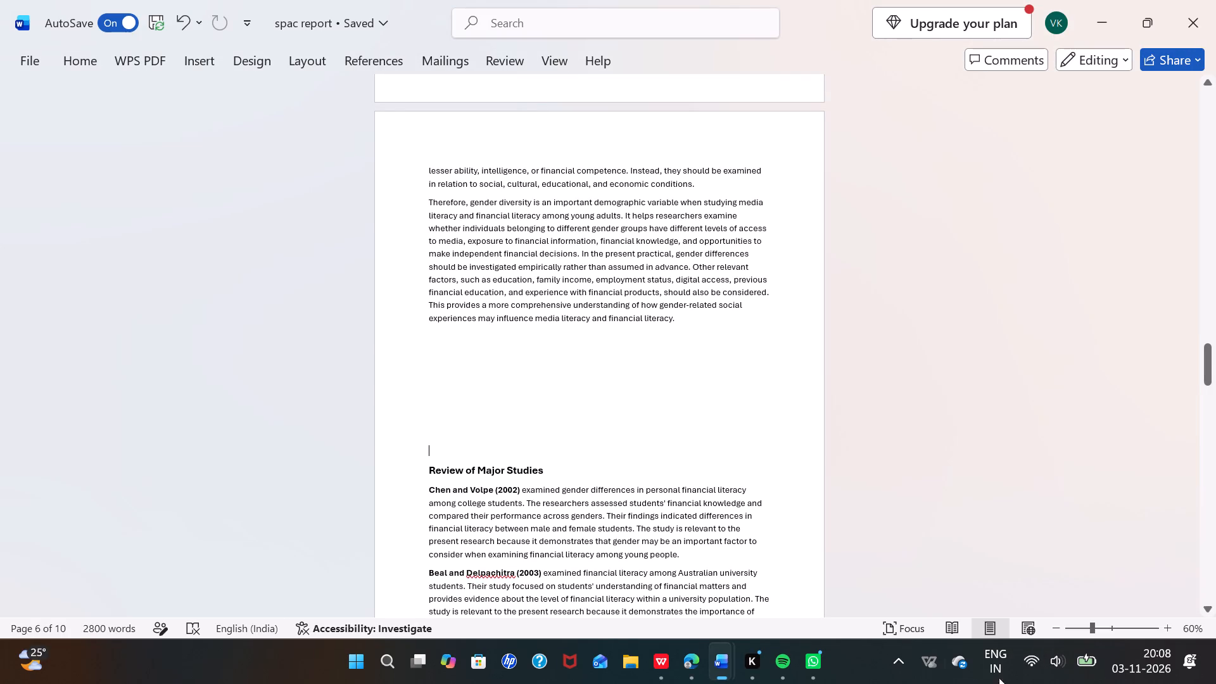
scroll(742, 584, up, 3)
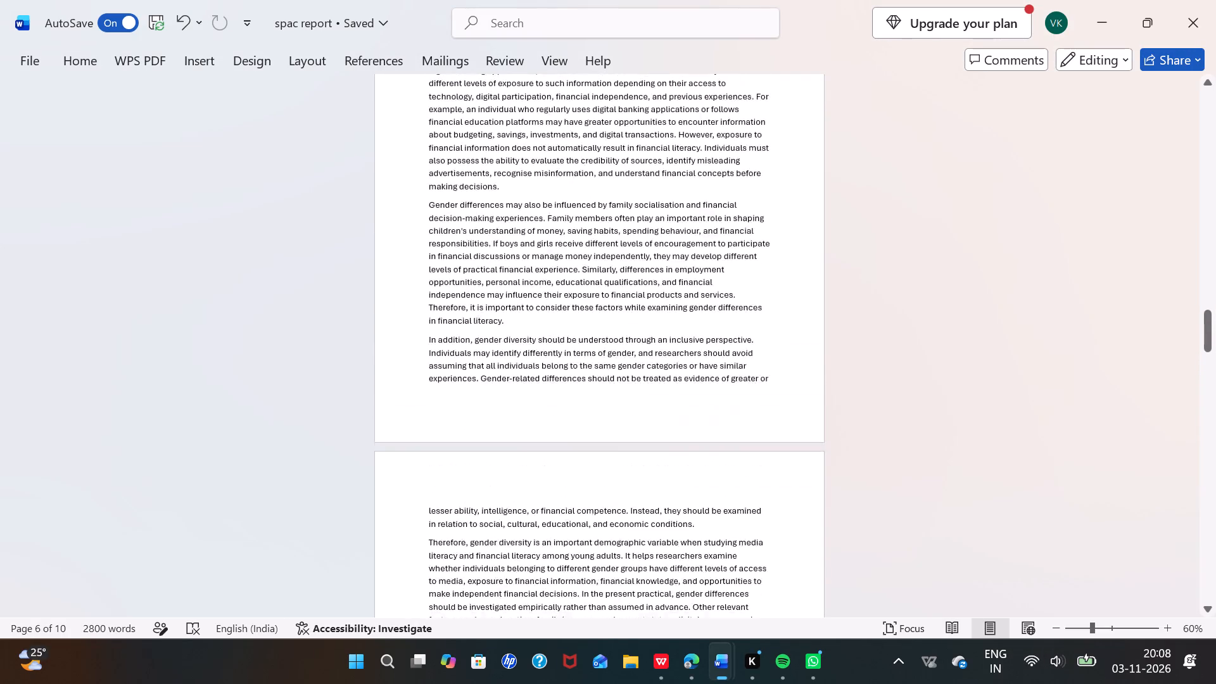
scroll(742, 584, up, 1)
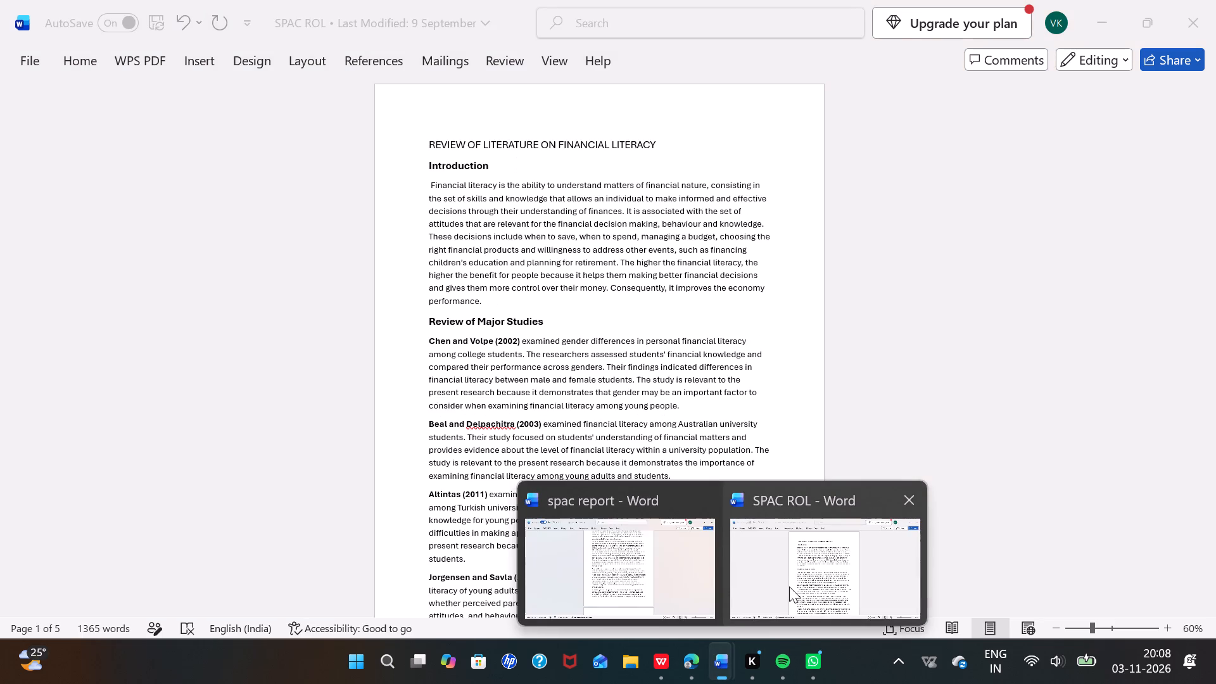
Close the SPAC ROL document and return to the spac report.
click(916, 493)
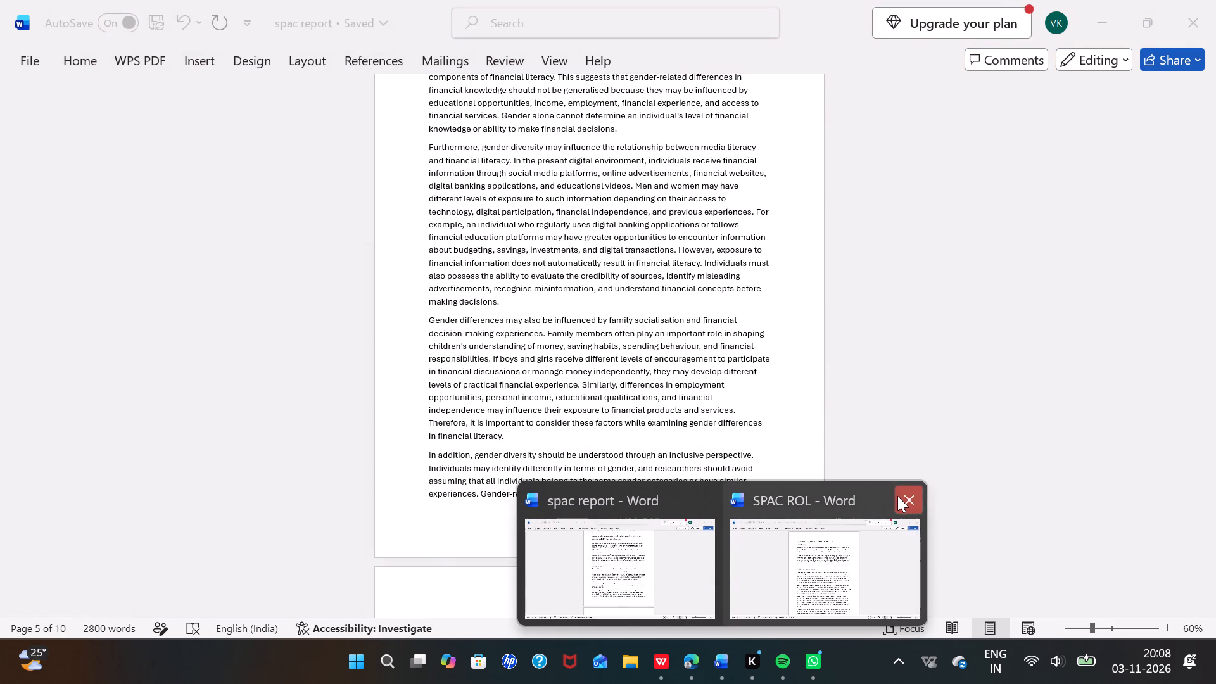
click(897, 496)
click(770, 534)
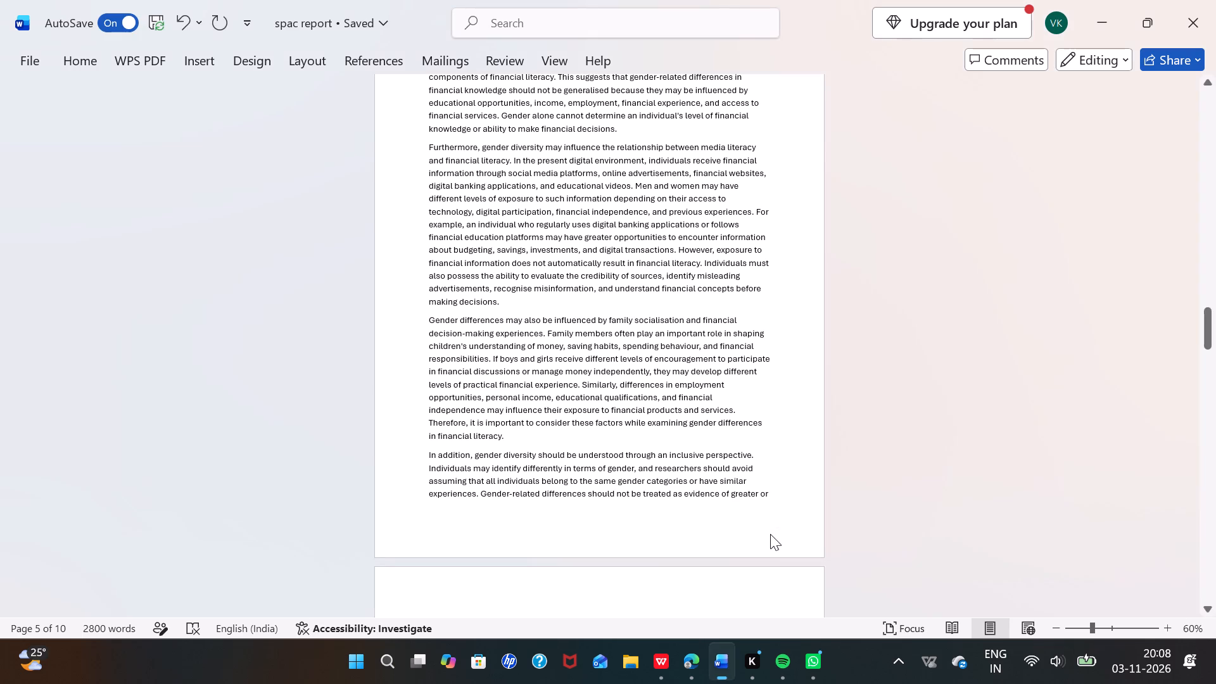
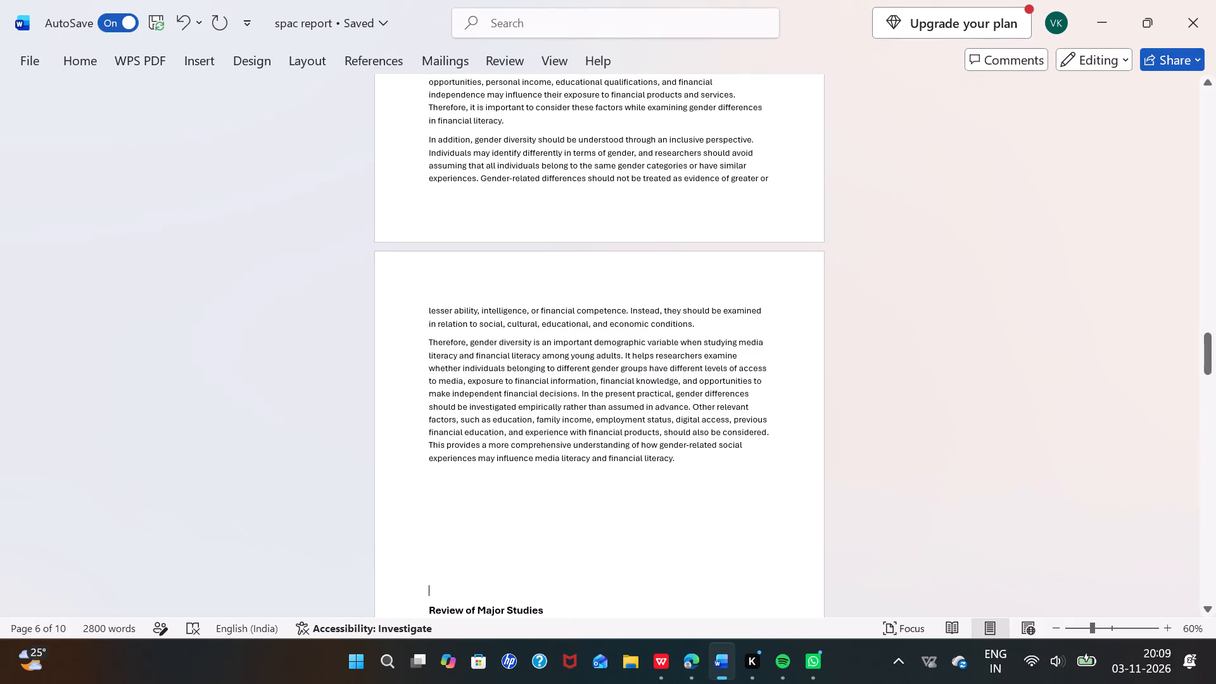
Paste the copied financial and media literacy concept text below the gender diversity section, before "Review of Major Studies".
click(436, 488)
key(ctrl+v)
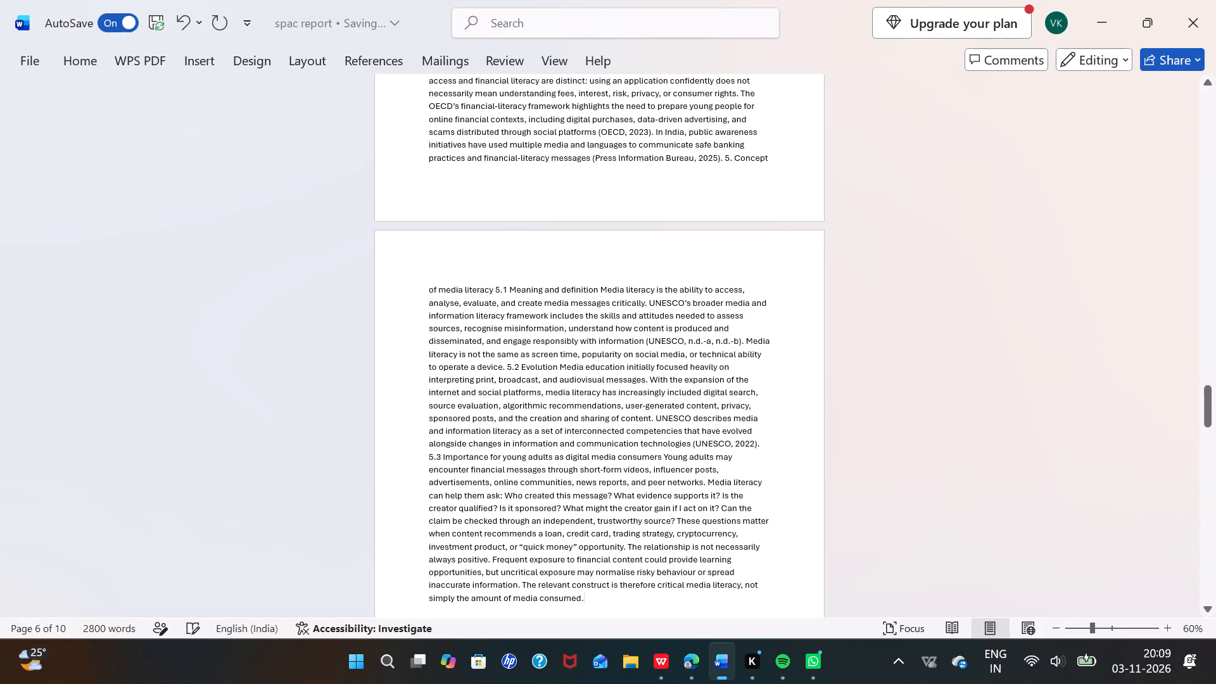
Make the pasted "Concept of financial literacy" title bold and shorten it to "Financial literacy" with a capital F.
scroll(578, 443, down, 1)
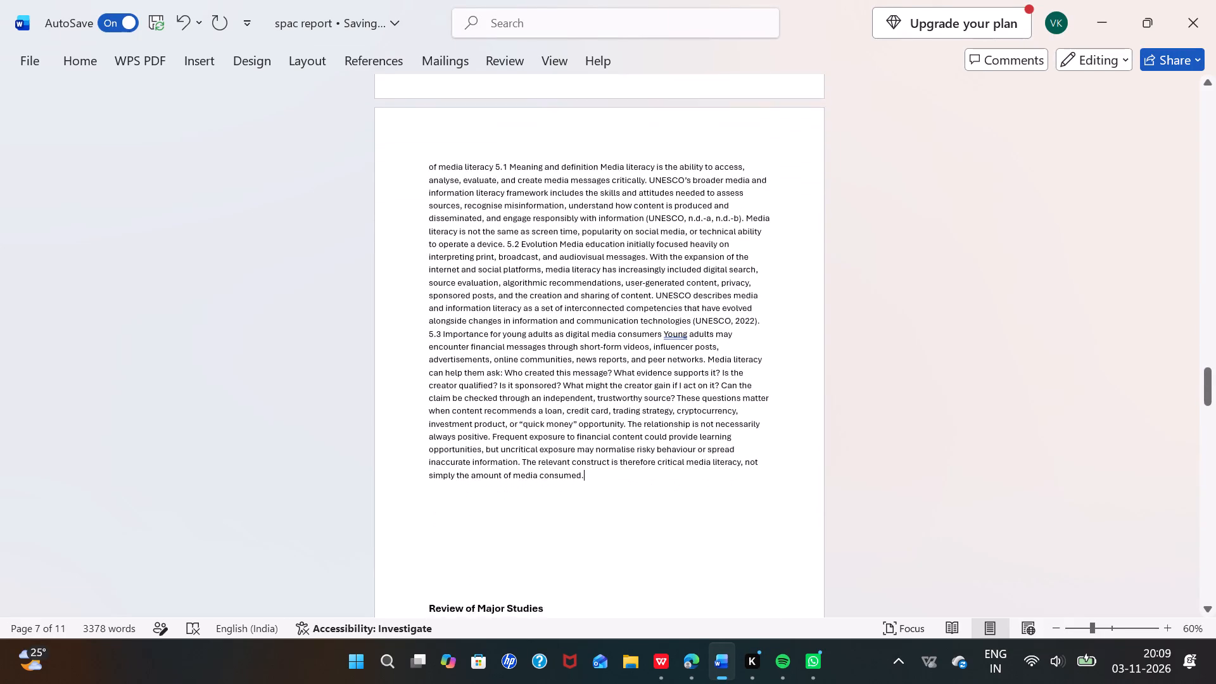
scroll(578, 443, up, 6)
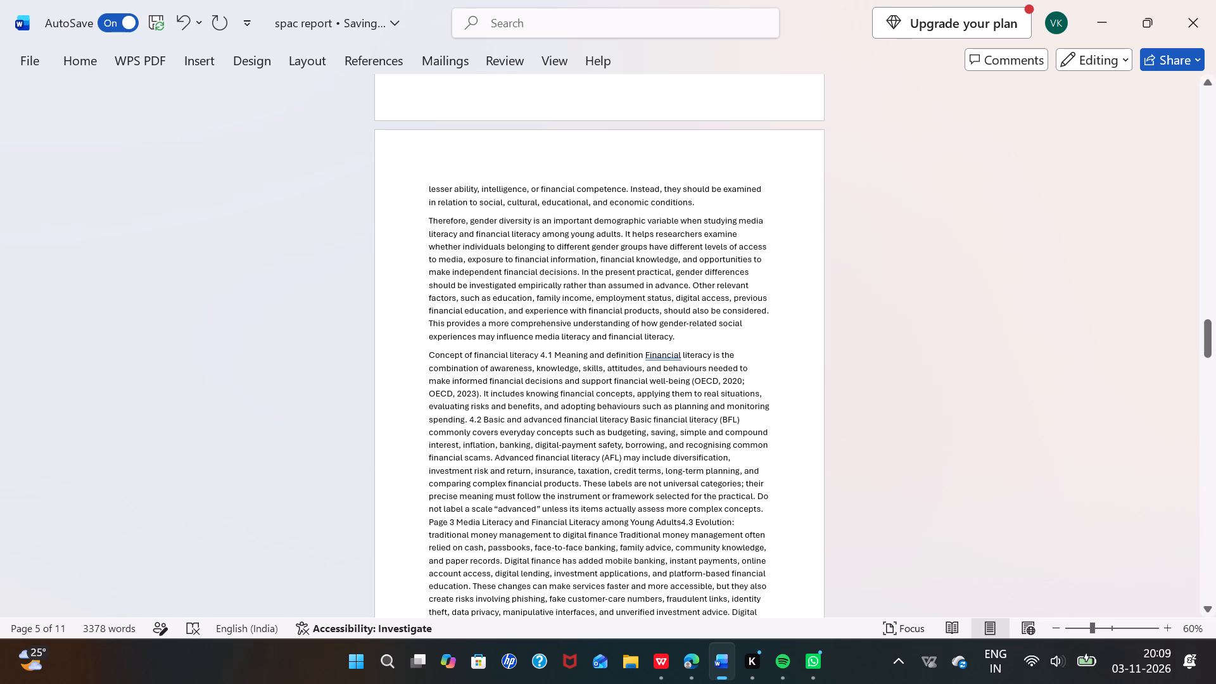
drag(541, 354, 435, 353)
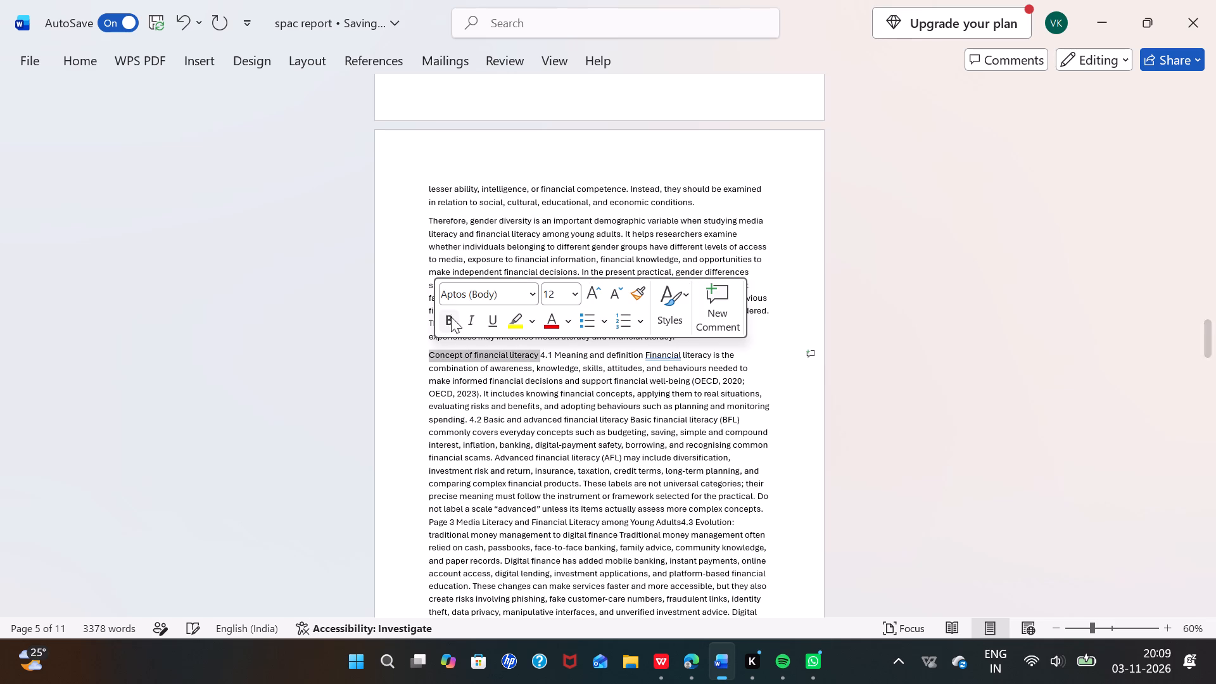
click(452, 316)
click(555, 410)
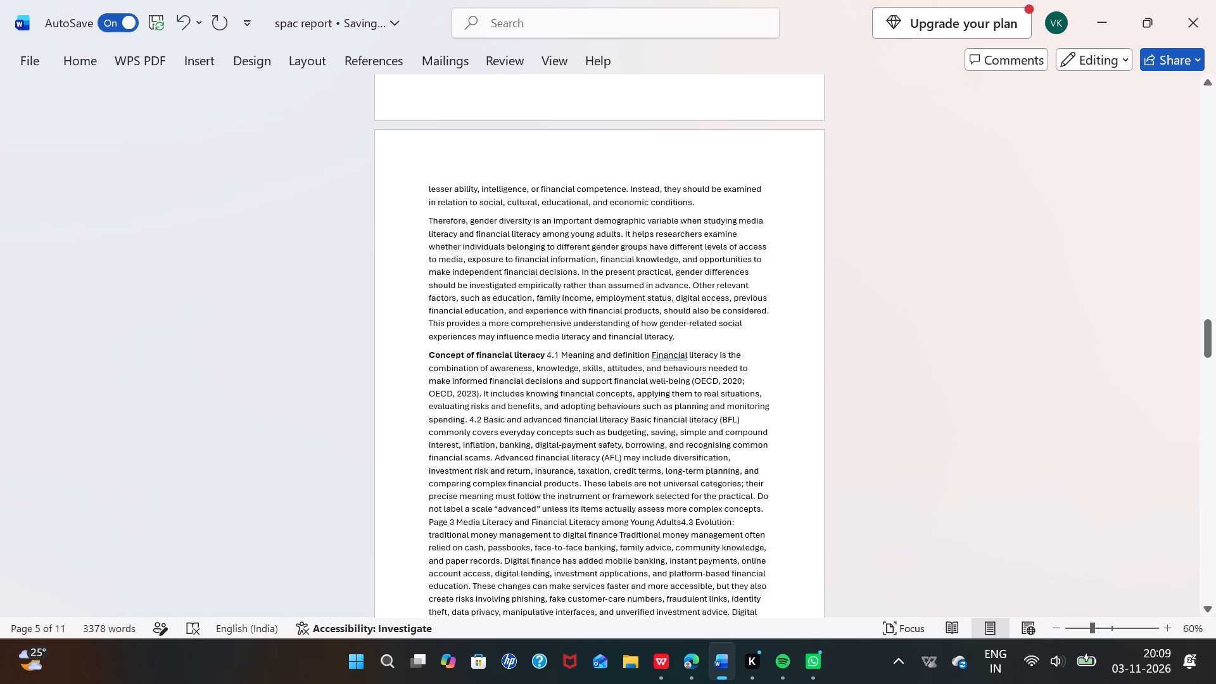
drag(475, 355, 412, 358)
key(BackSpace)
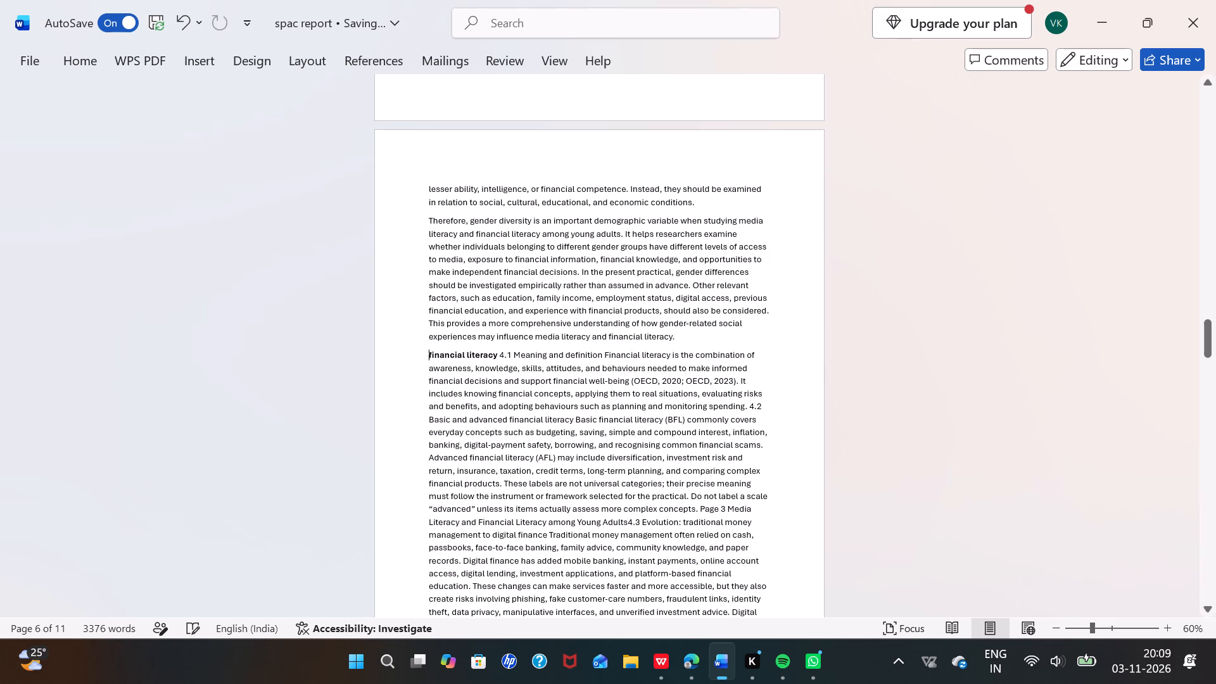
click(431, 352)
key(BackSpace)
key(f)
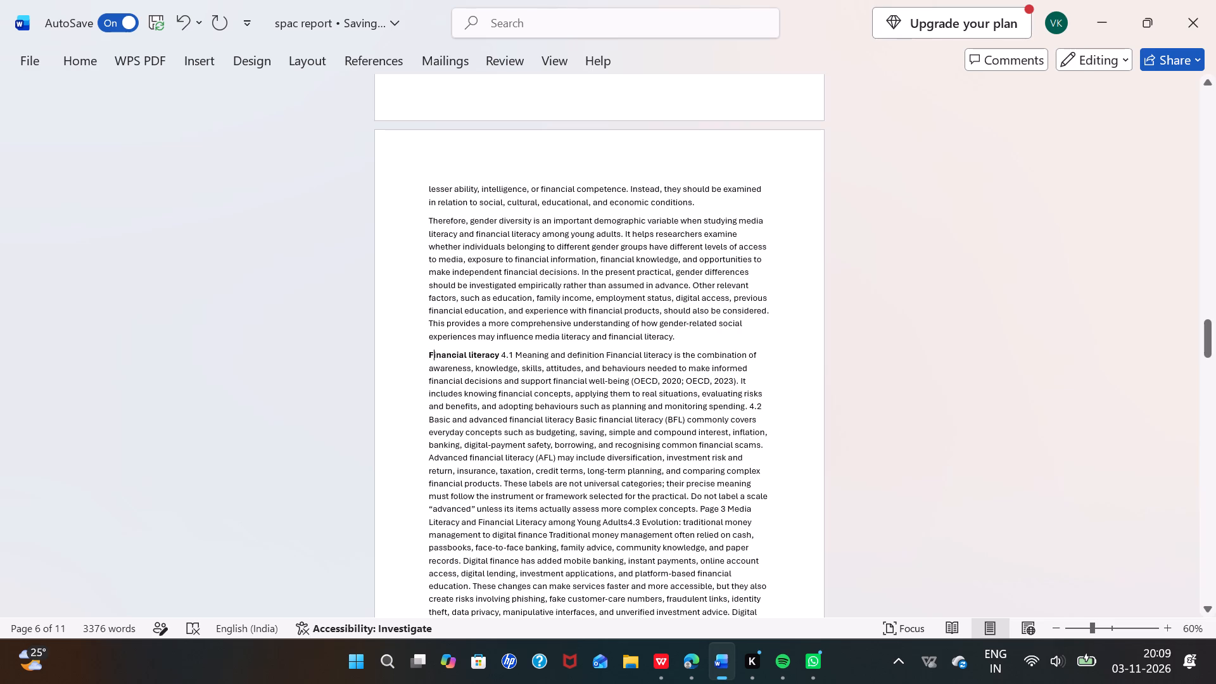
Remove "4.1 Meaning and definition" and start the financial literacy definition in its own paragraph under the heading.
drag(502, 351, 592, 352)
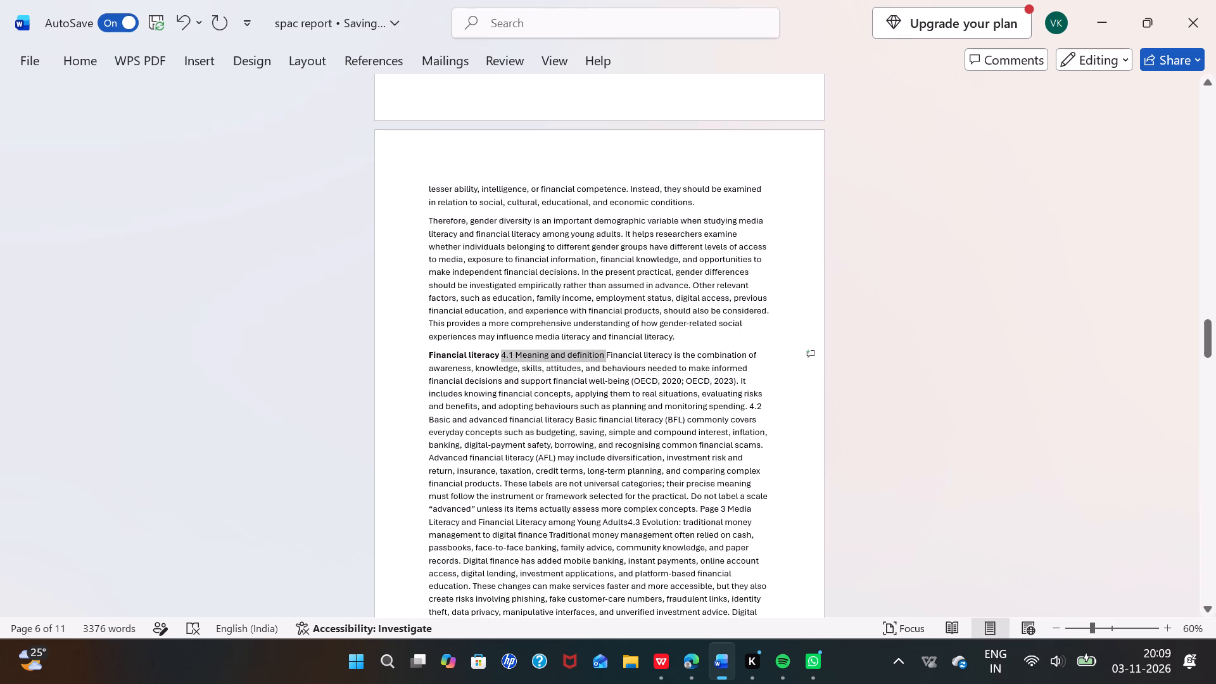
drag(592, 352, 591, 352)
key(BackSpace)
key(Return)
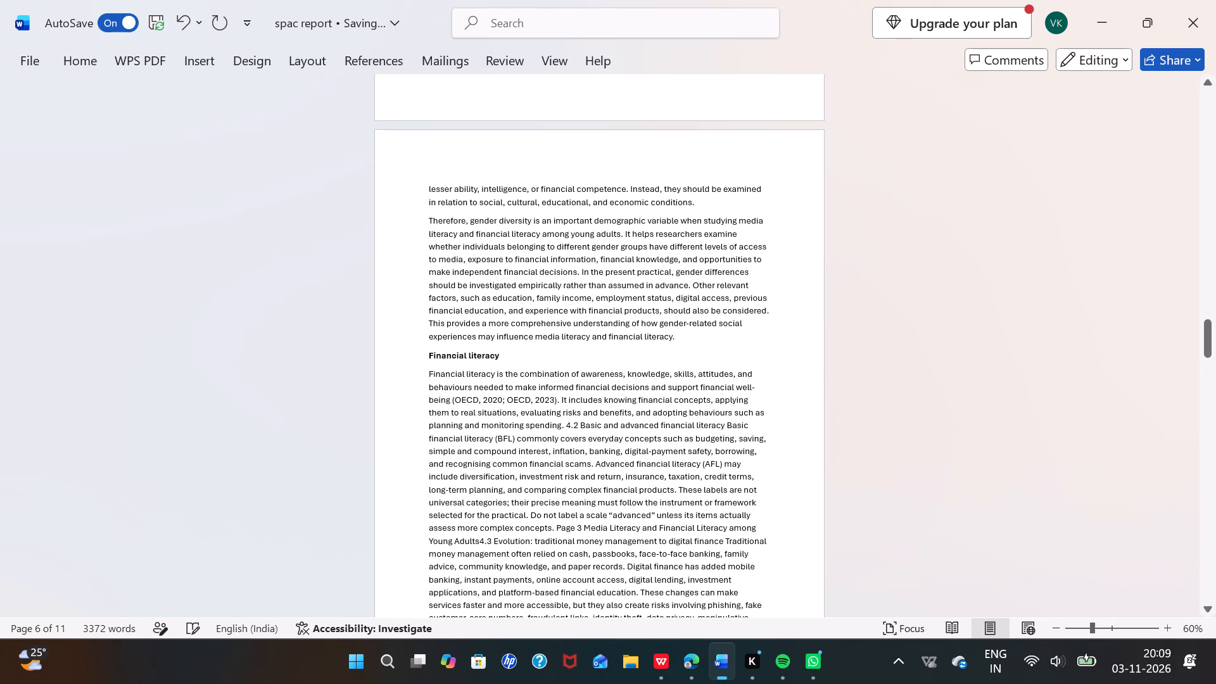
Start a new paragraph after "planning and monitoring spending." and remove the "4.2 Basic and advanced financial literacy" label, leaving "Basic financial literacy (BFL)" first.
scroll(653, 388, down, 1)
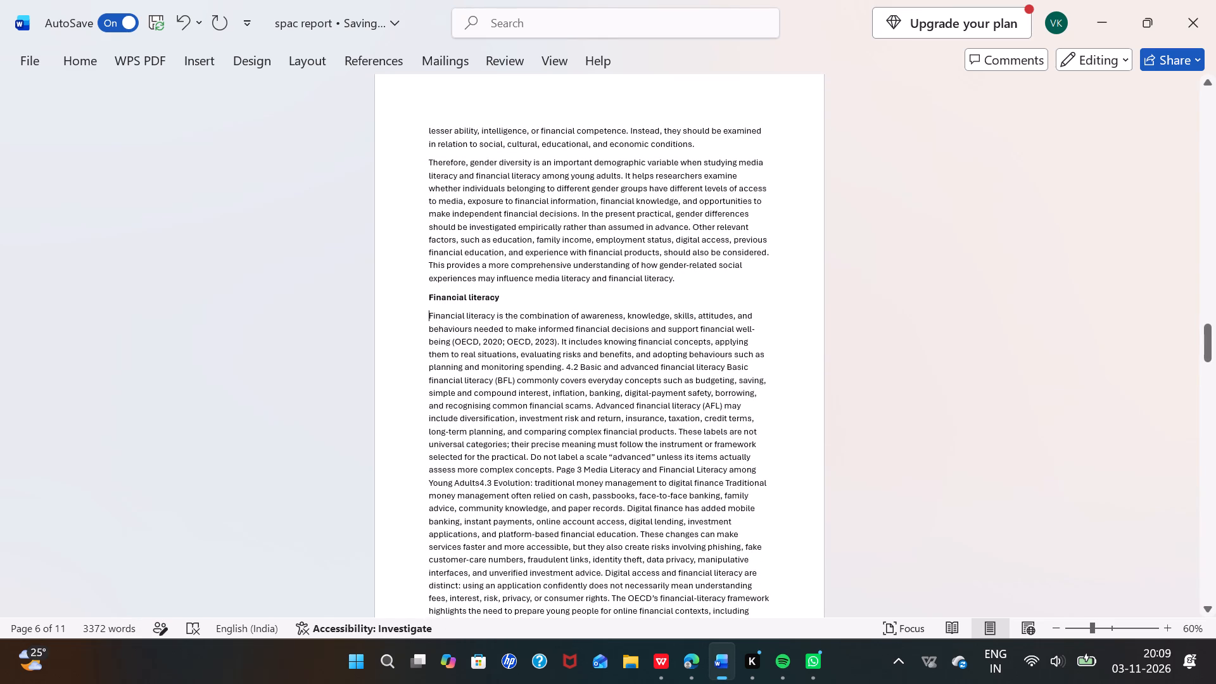
click(564, 367)
key(Return)
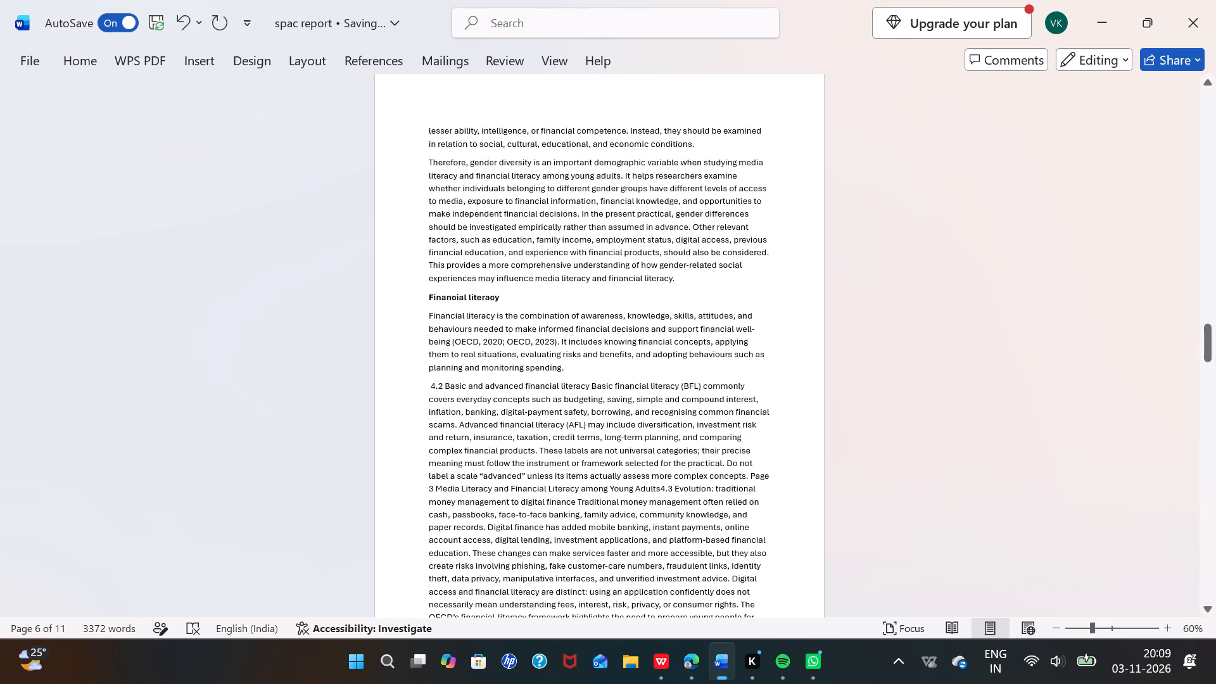
click(443, 388)
key(BackSpace)
key(BackSpace)
key(BackSpace)
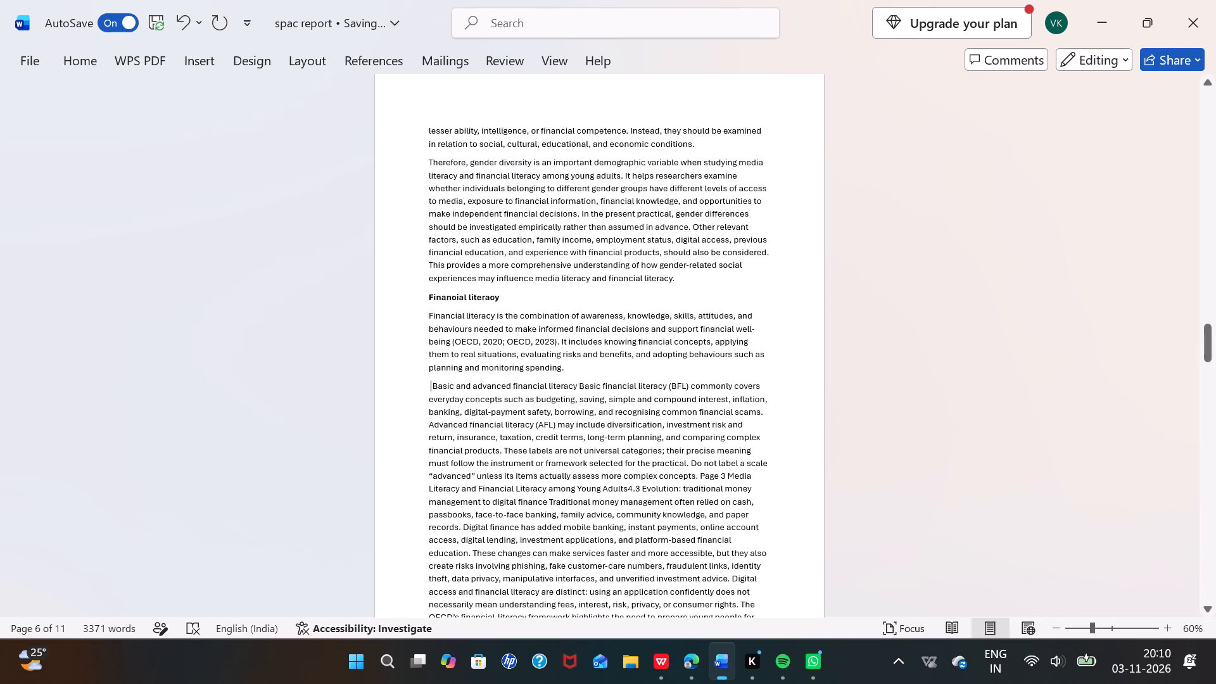
drag(576, 384, 436, 382)
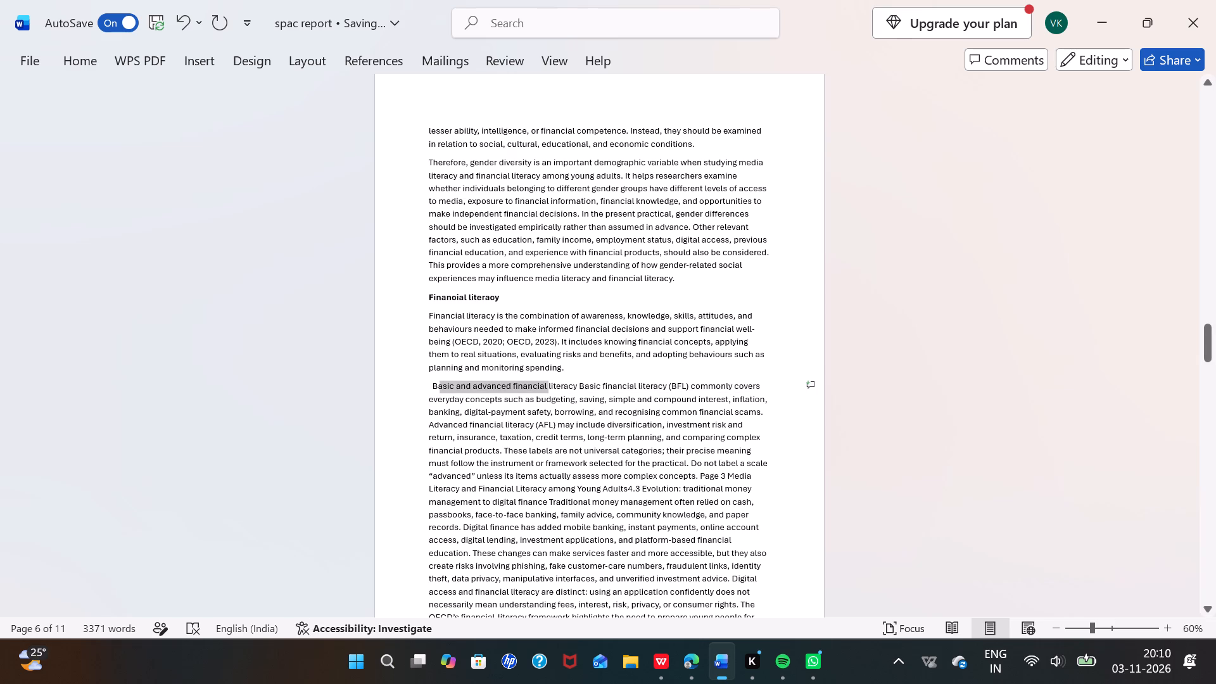
drag(436, 382, 433, 382)
key(BackSpace)
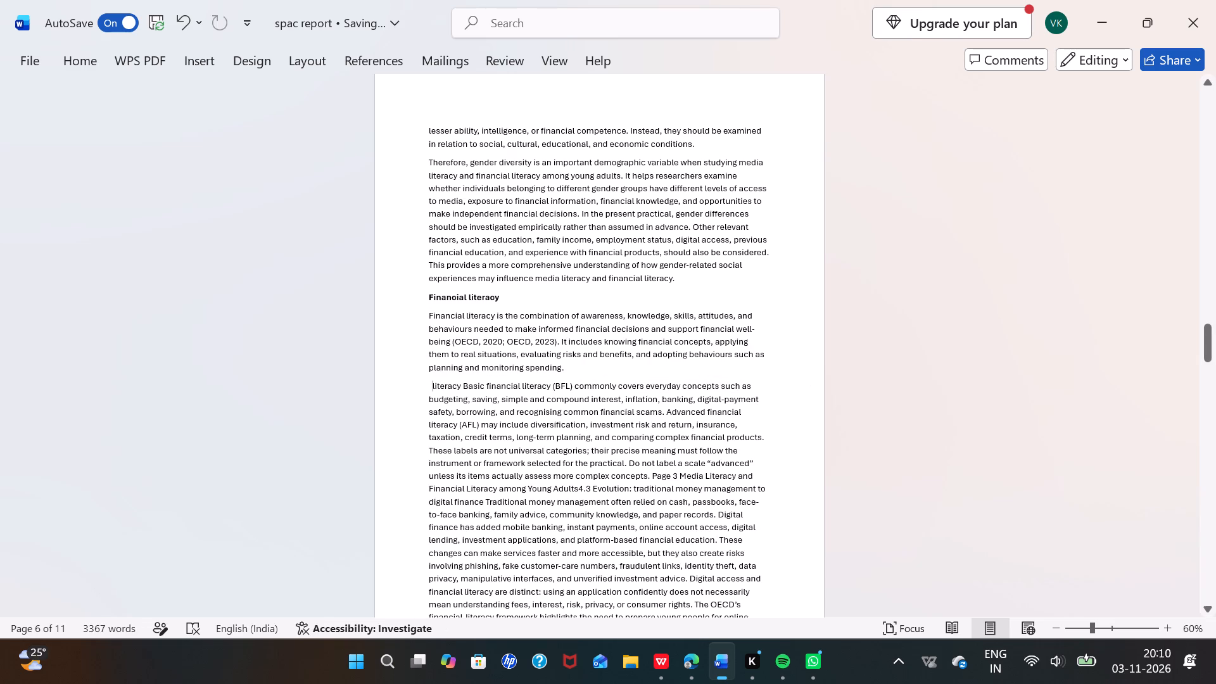
drag(462, 389, 430, 389)
key(BackSpace)
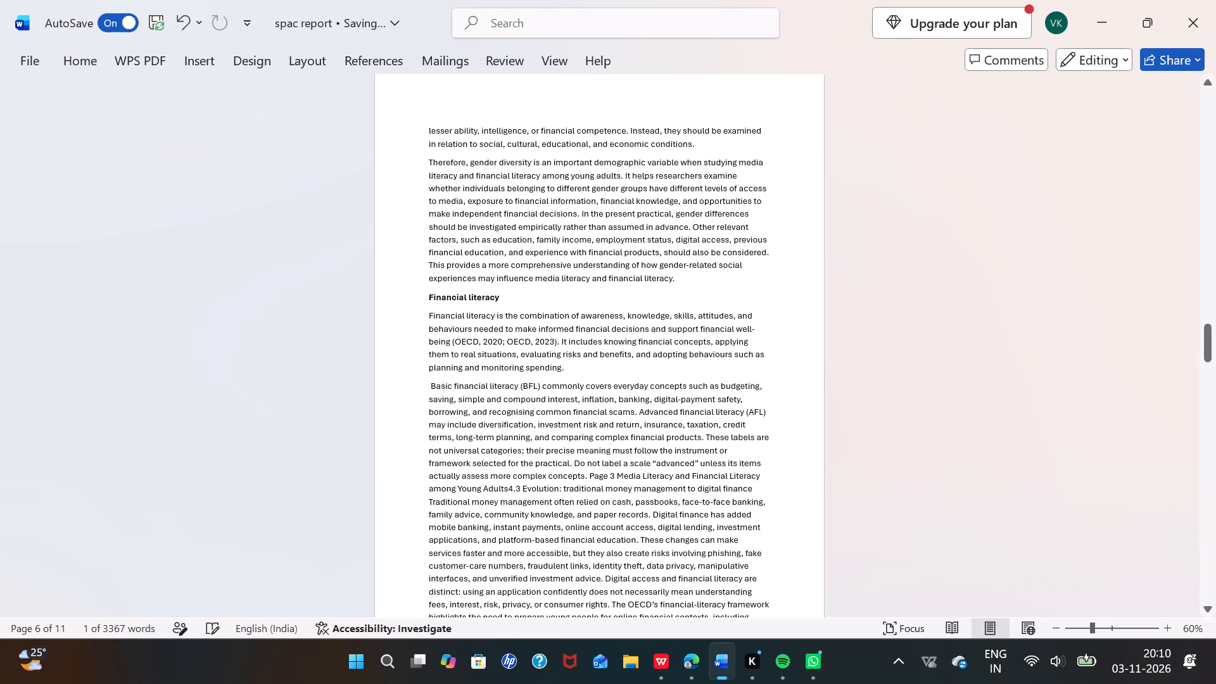
Delete "Page 3 Media Literacy and Financial Literacy among Young Adults4.3" and start a new paragraph at that point.
scroll(661, 430, down, 1)
drag(590, 422, 601, 422)
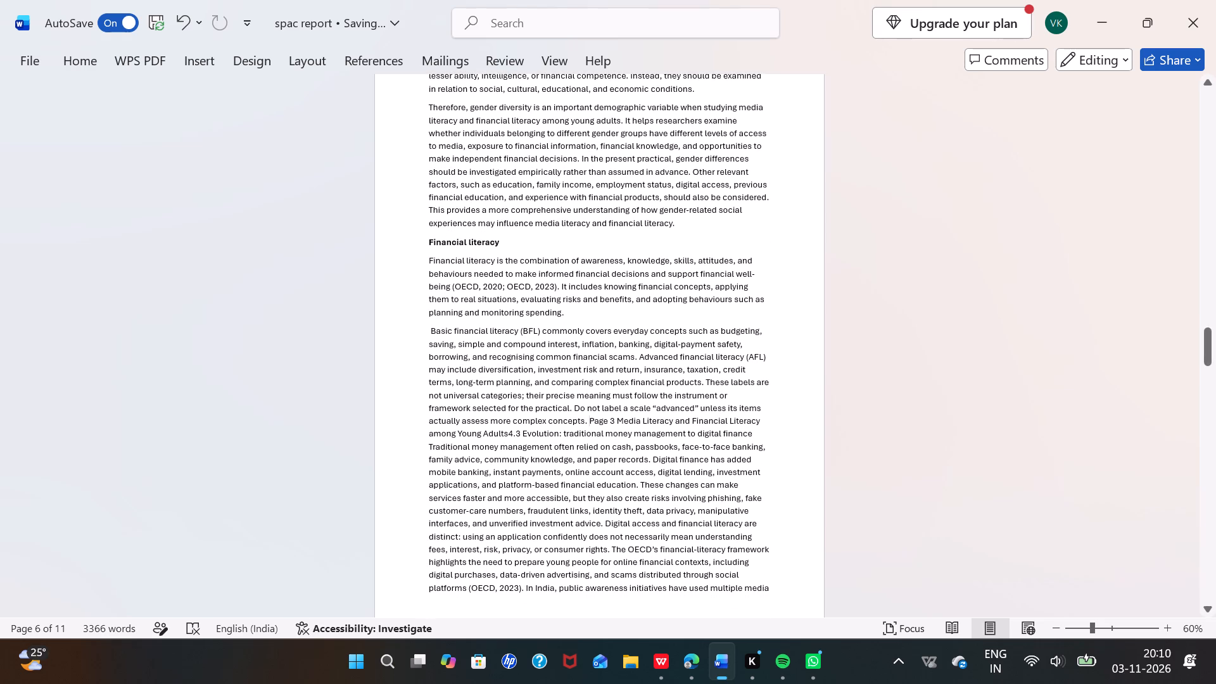
drag(601, 422, 543, 436)
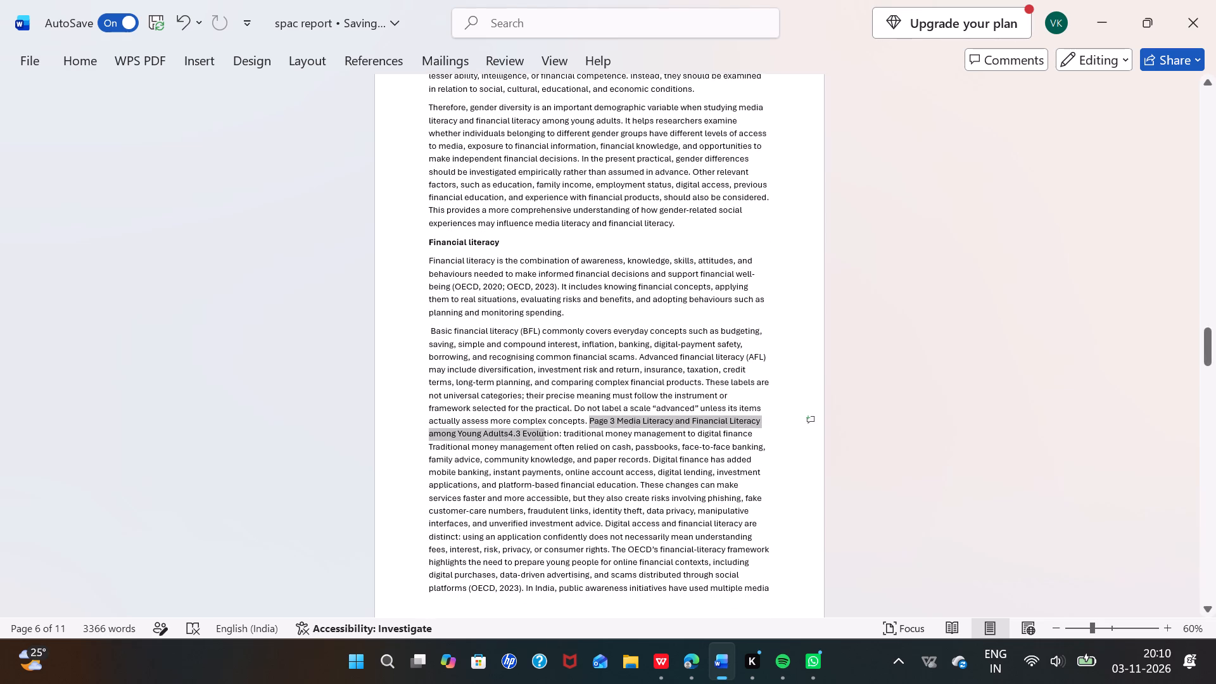
drag(543, 436, 520, 431)
key(BackSpace)
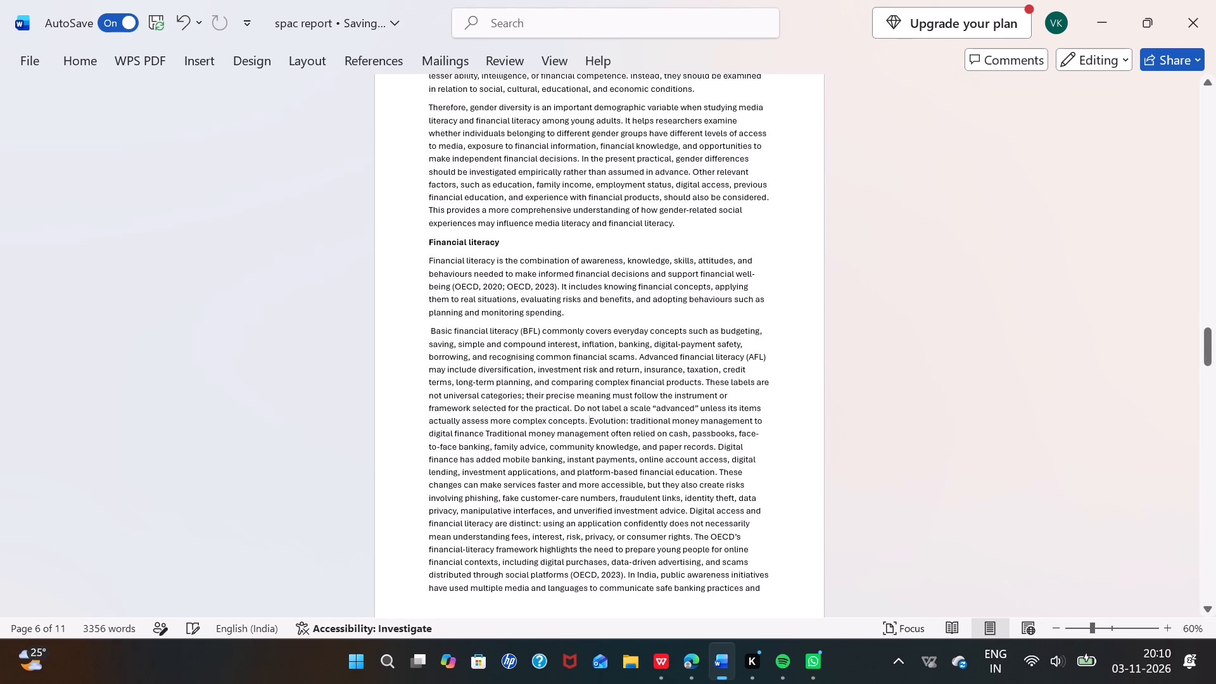
key(Return)
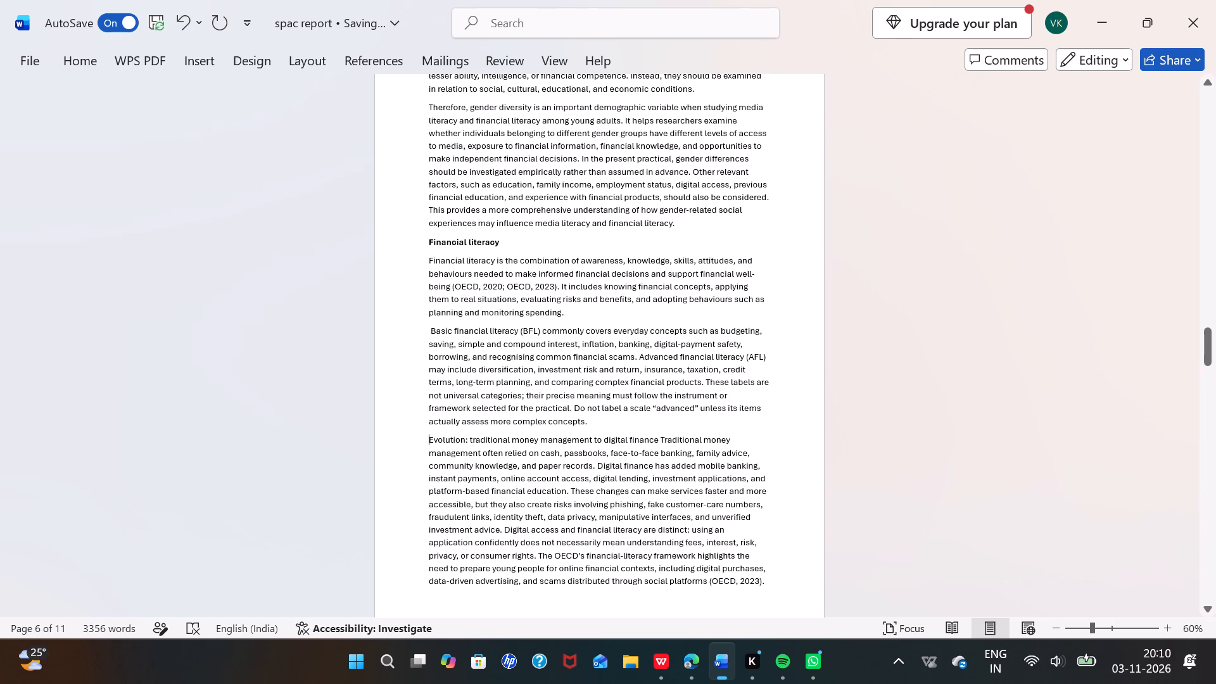
Remove "Evolution:" from the money management paragraph and capitalise its first word as "Traditional", keeping it a separate paragraph.
drag(469, 438, 425, 440)
key(BackSpace)
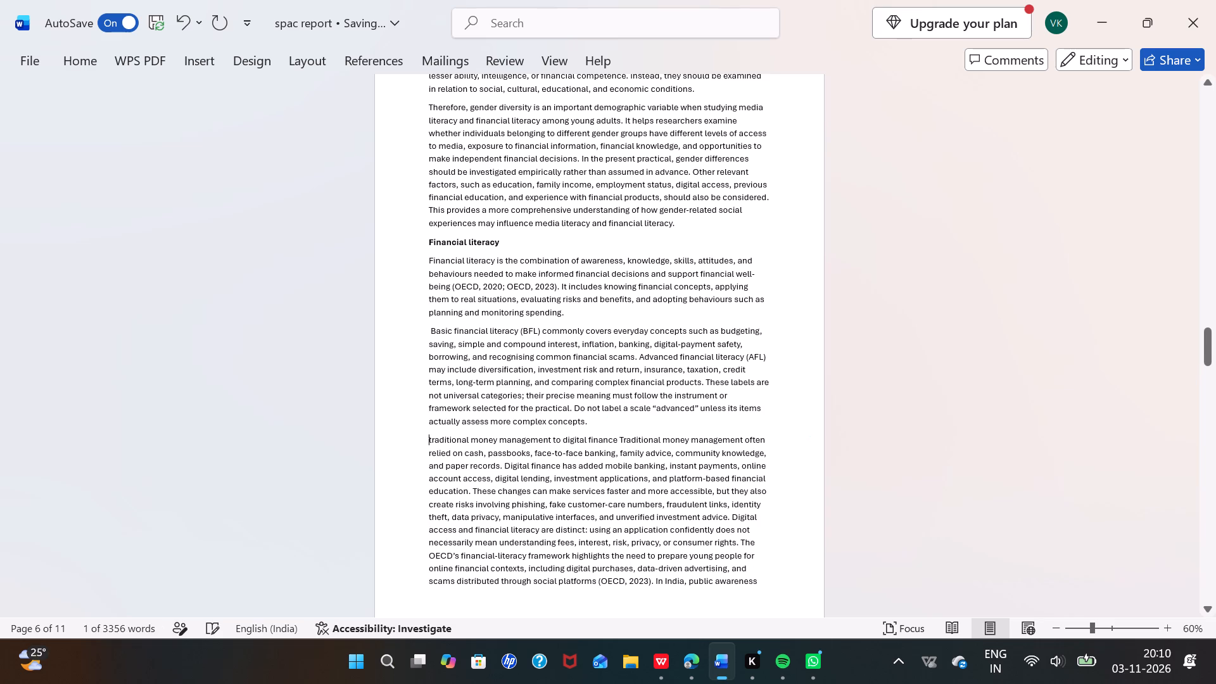
click(429, 440)
key(BackSpace)
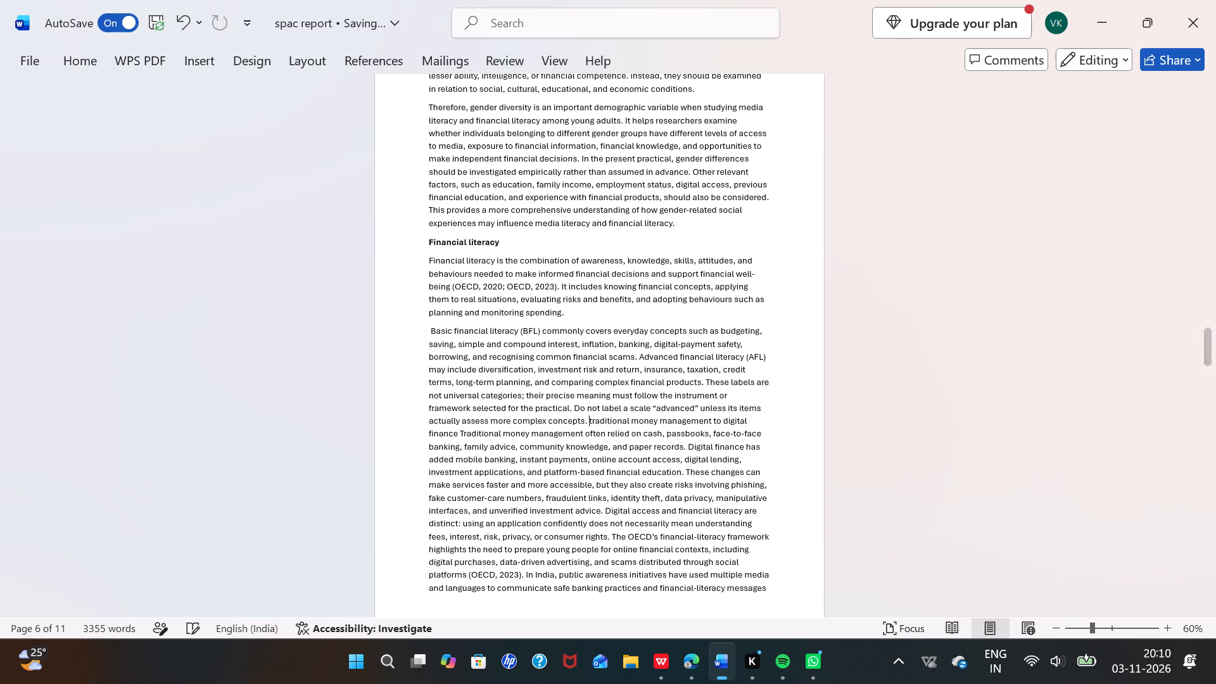
key(Return)
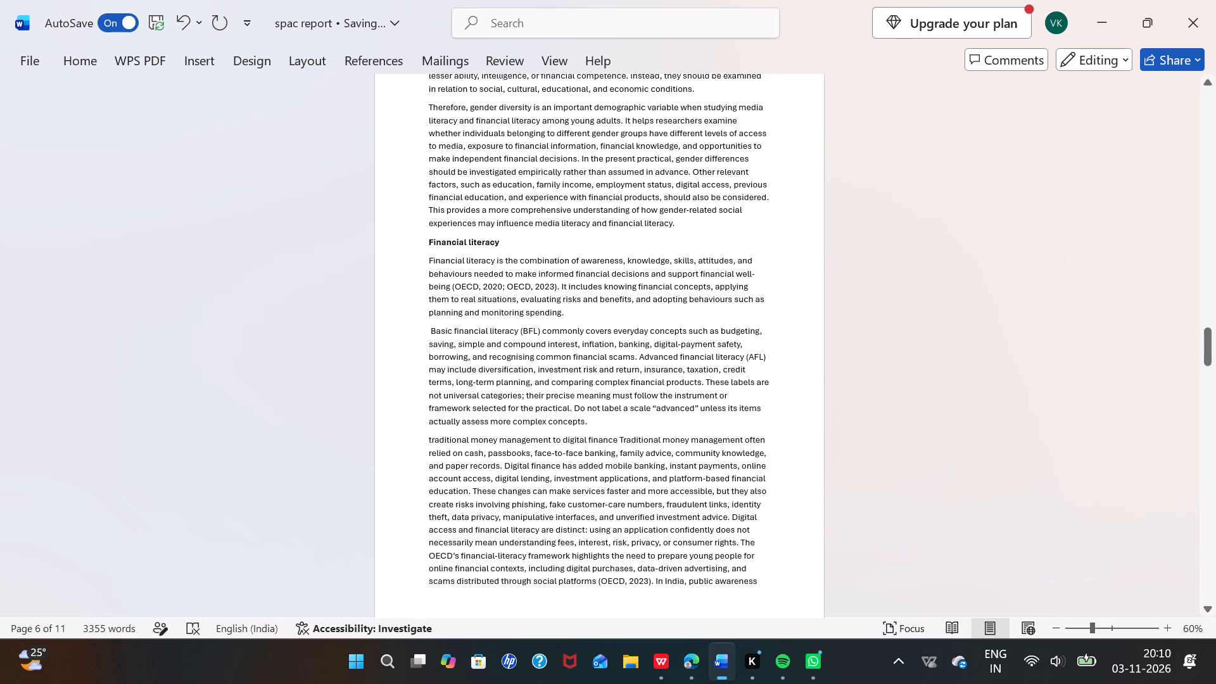
click(433, 438)
key(BackSpace)
key(t)
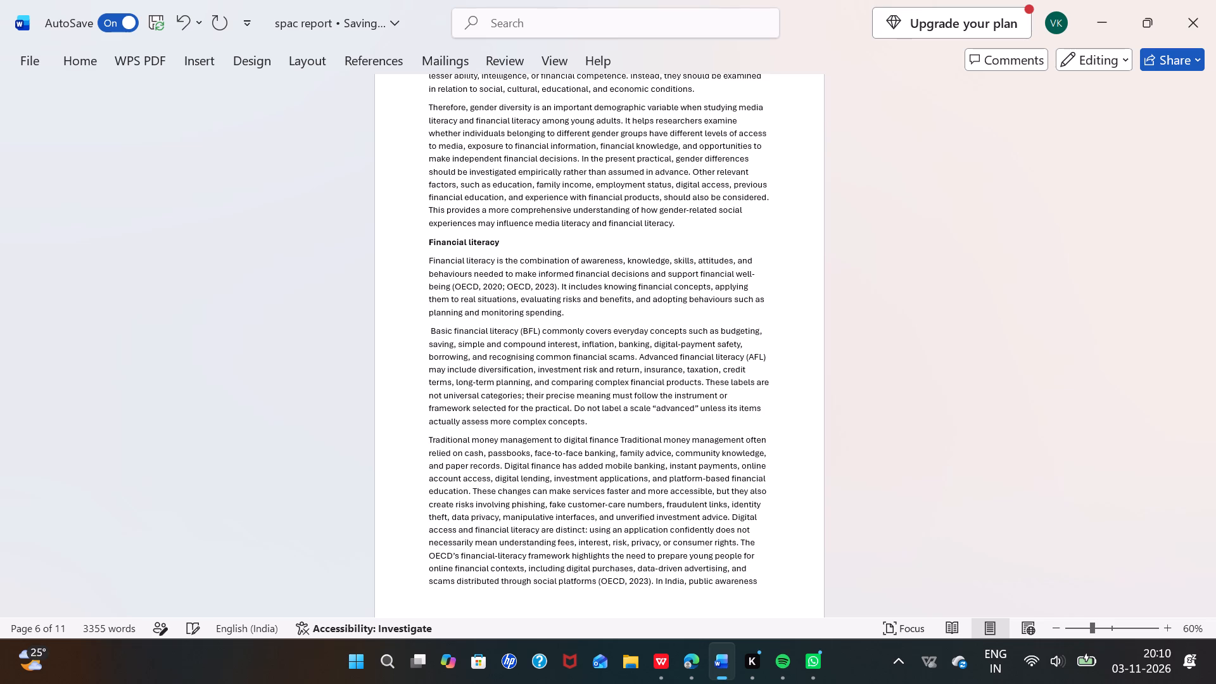
Start a new paragraph after "(Press Information Bureau, 2025)." and reduce the "5. Concept of media literacy" title to a bold "Media literacy".
scroll(720, 531, down, 3)
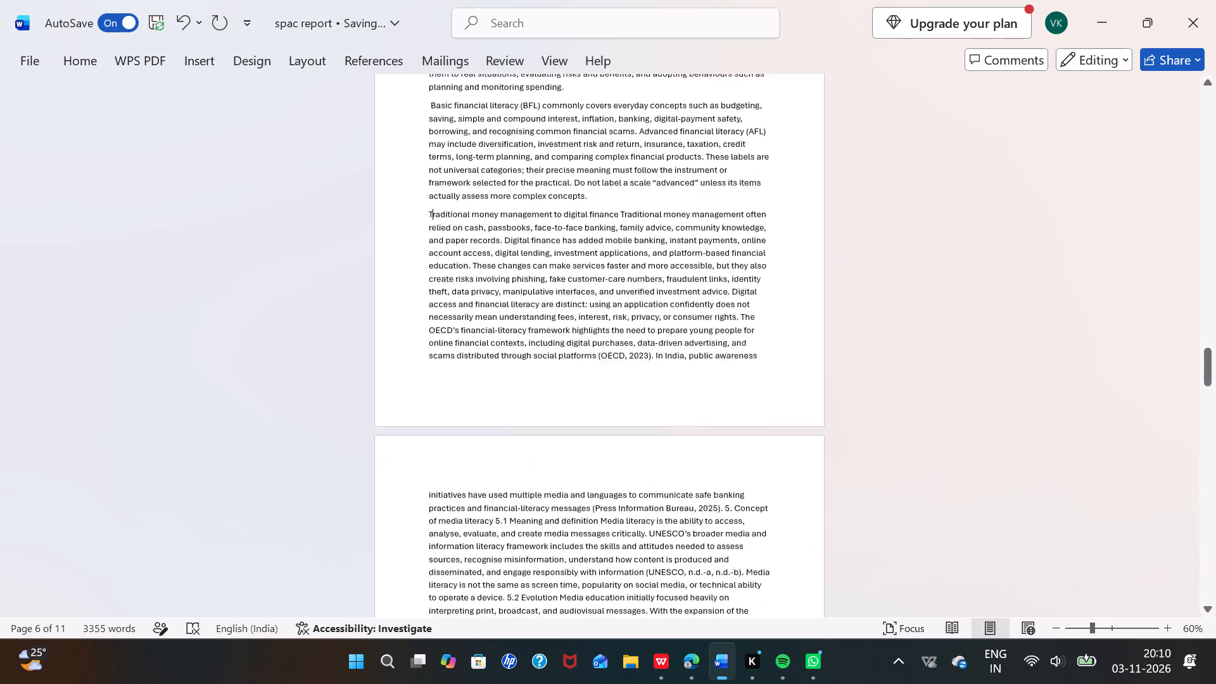
scroll(720, 531, down, 1)
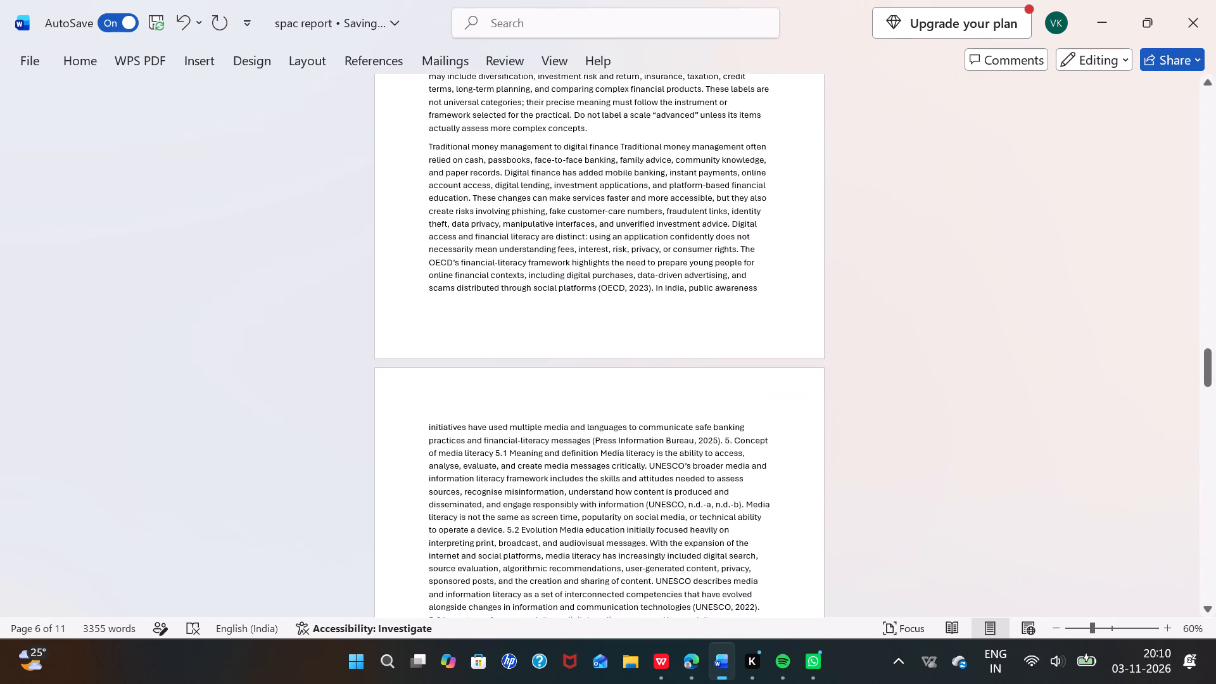
click(725, 441)
key(Return)
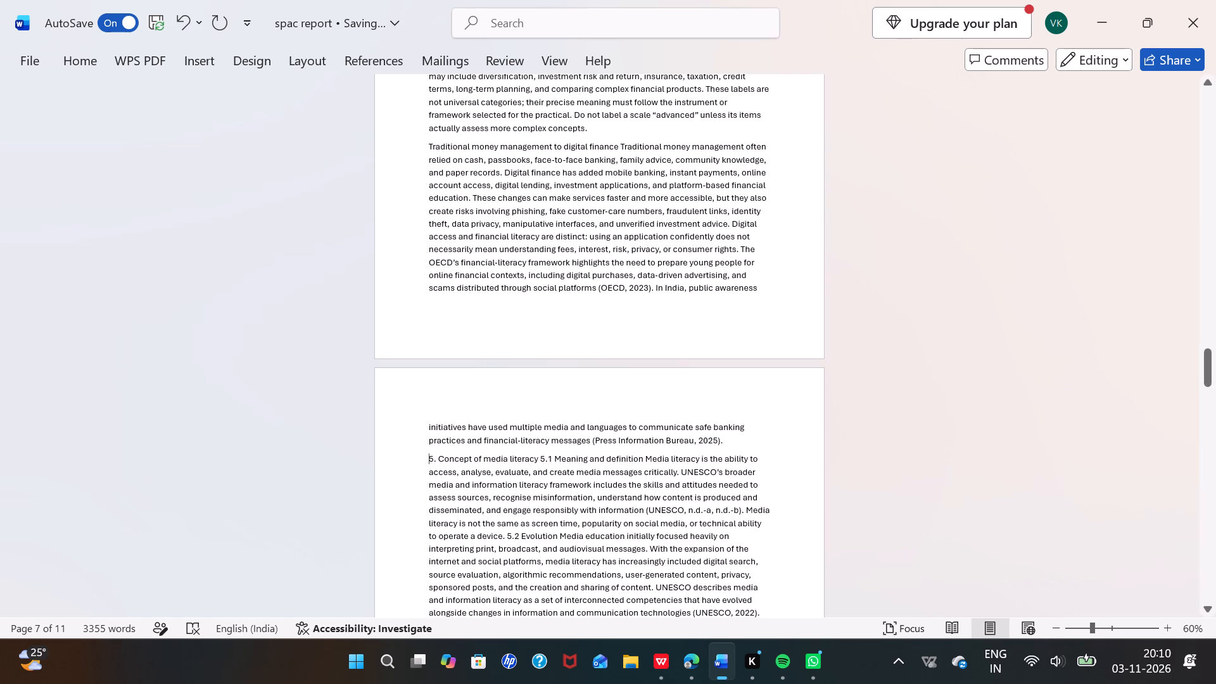
drag(480, 462, 405, 455)
key(BackSpace)
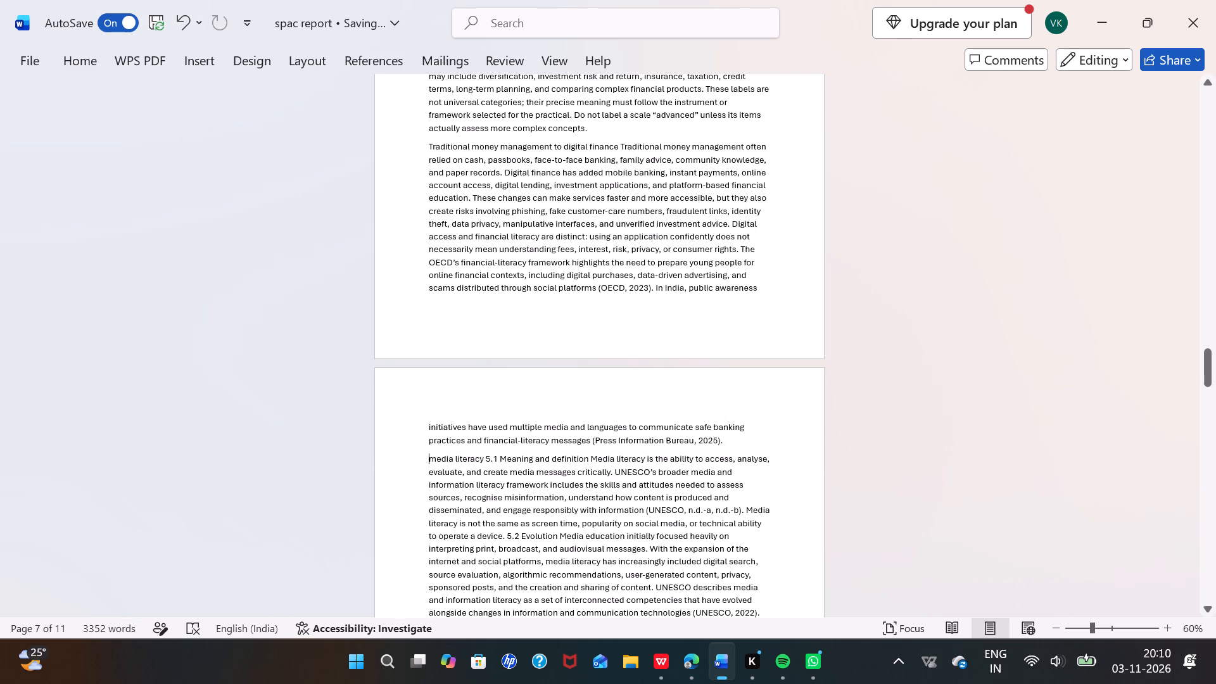
click(434, 459)
key(Return)
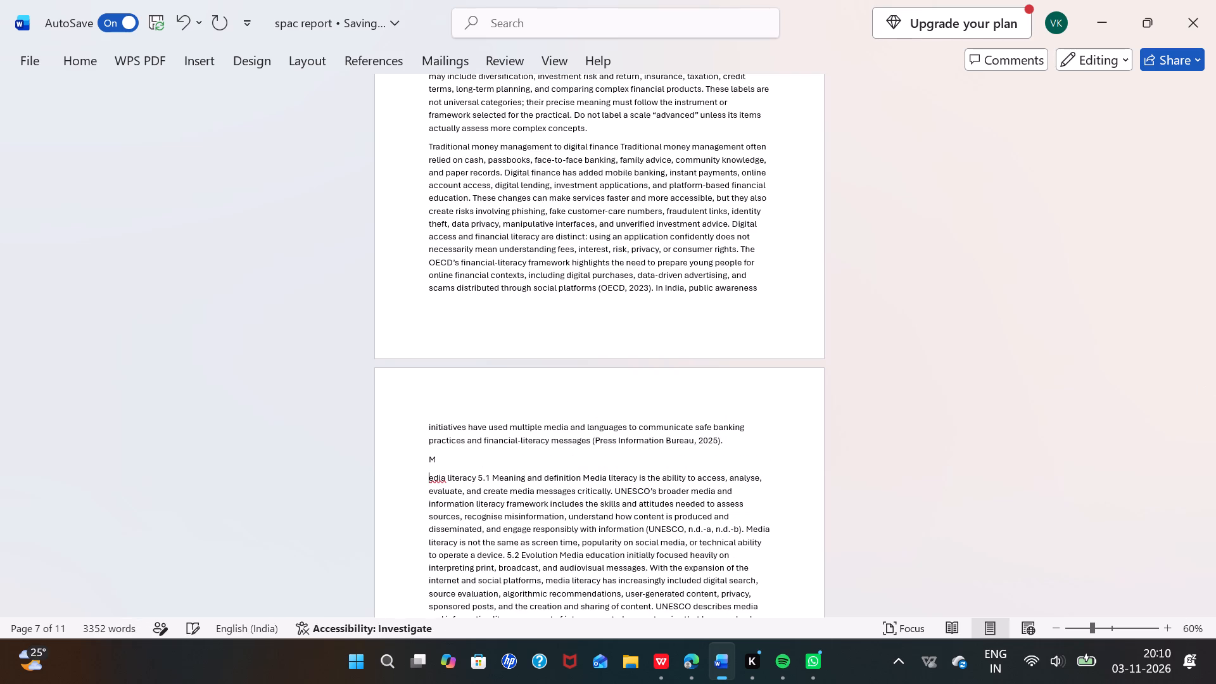
key(BackSpace)
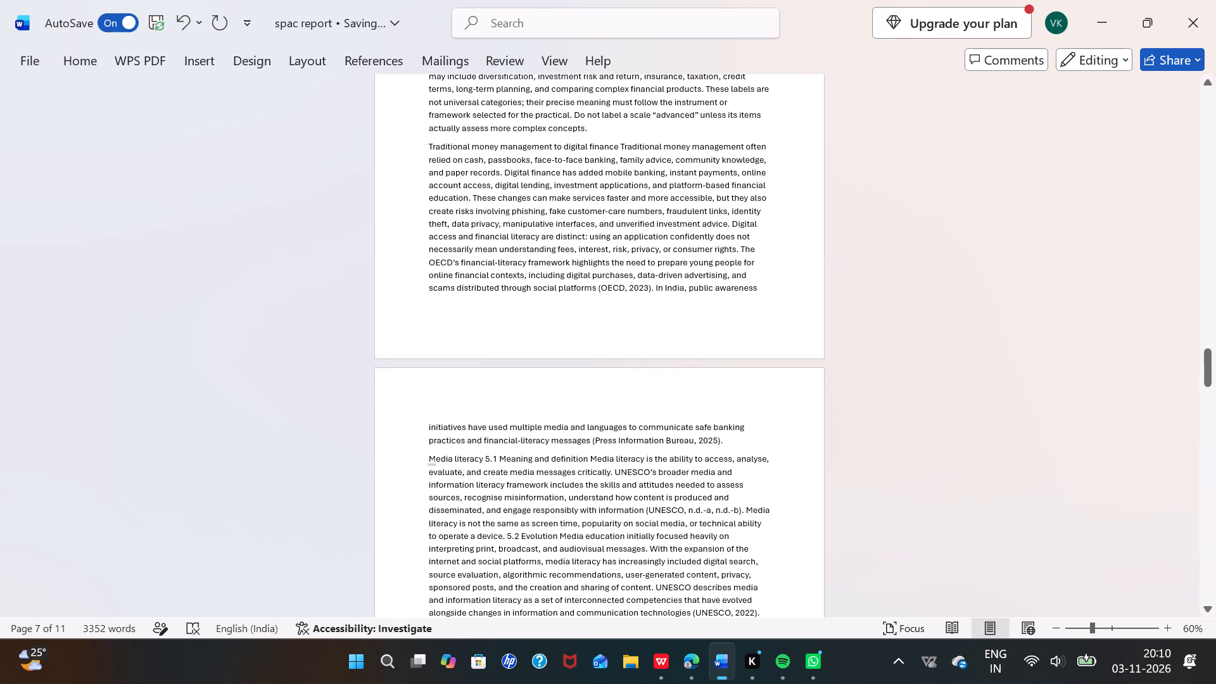
drag(484, 460, 429, 461)
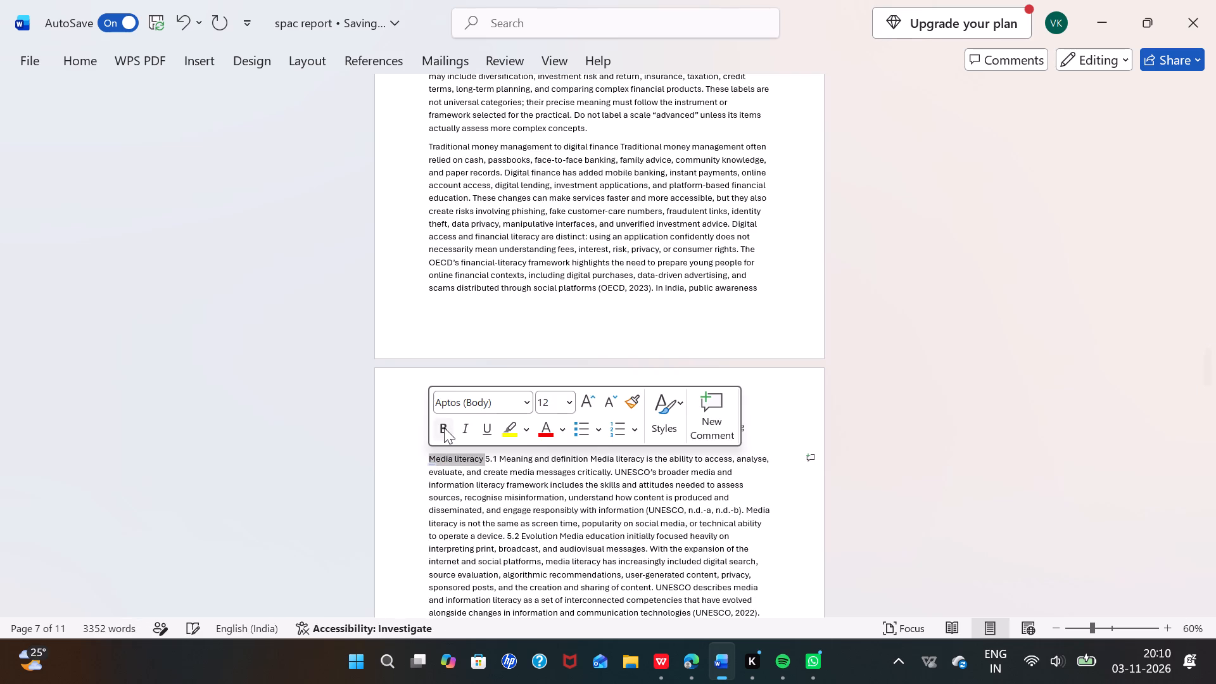
click(444, 427)
click(527, 500)
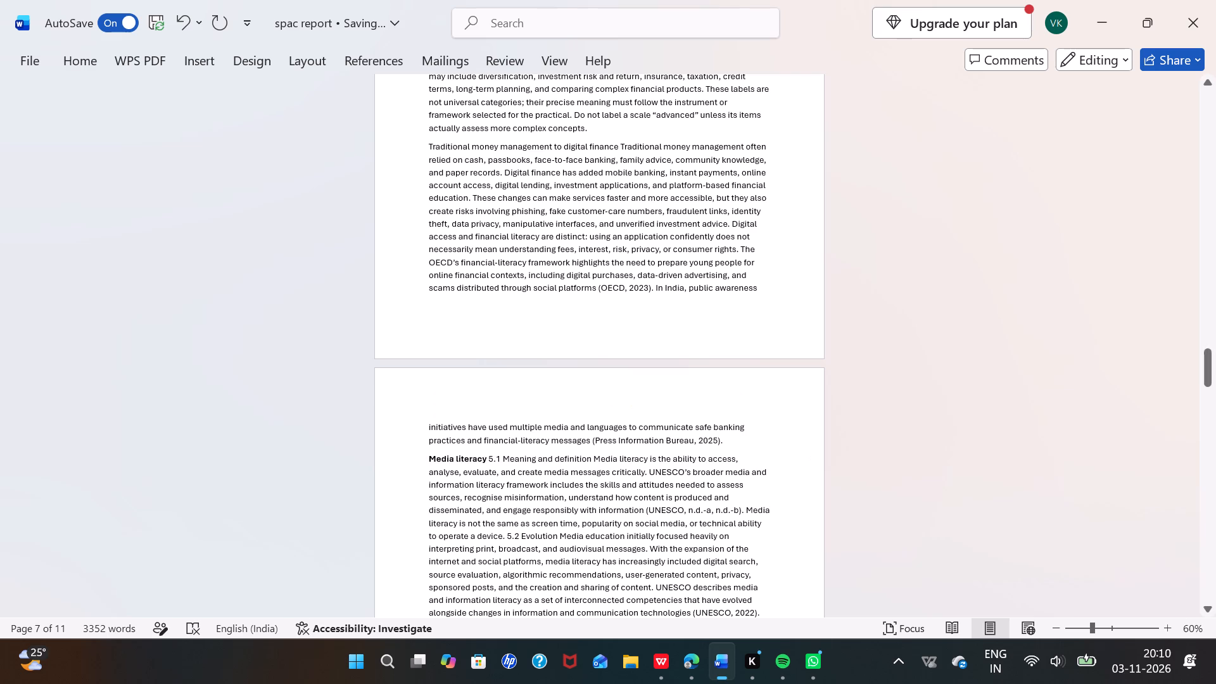
Delete "5.1 Meaning and definition" after the bold "Media literacy" heading and start the definition text as its own paragraph below it.
drag(488, 457, 565, 466)
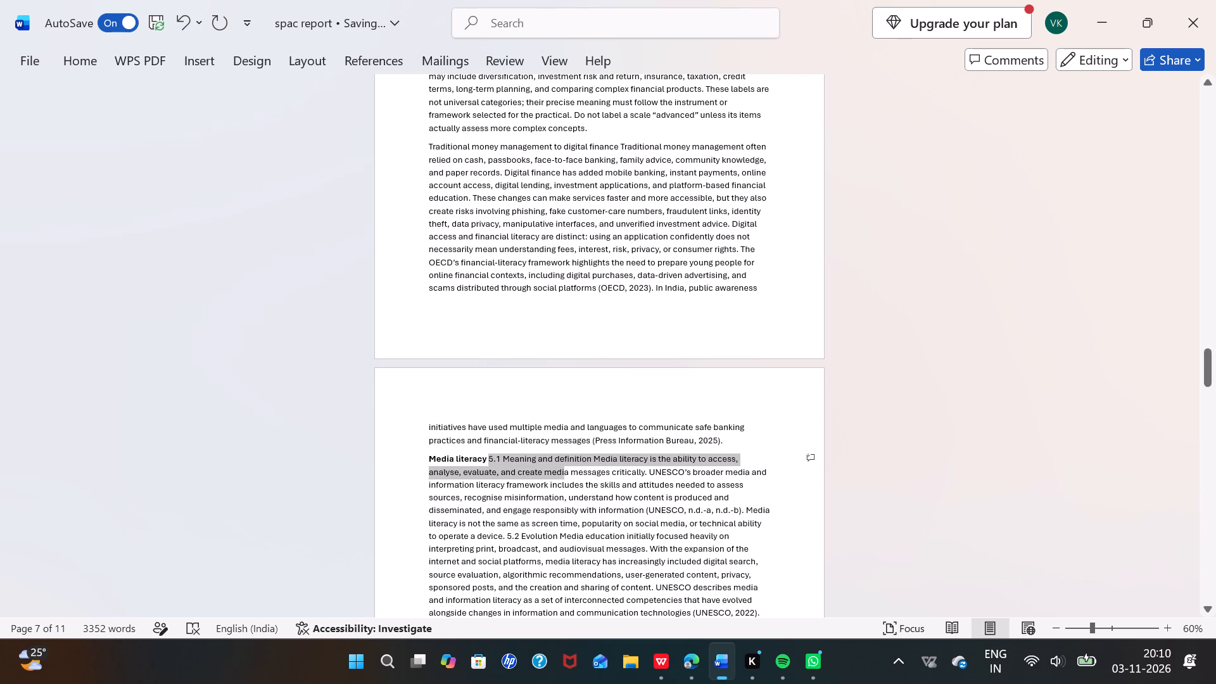
drag(565, 466, 584, 459)
key(BackSpace)
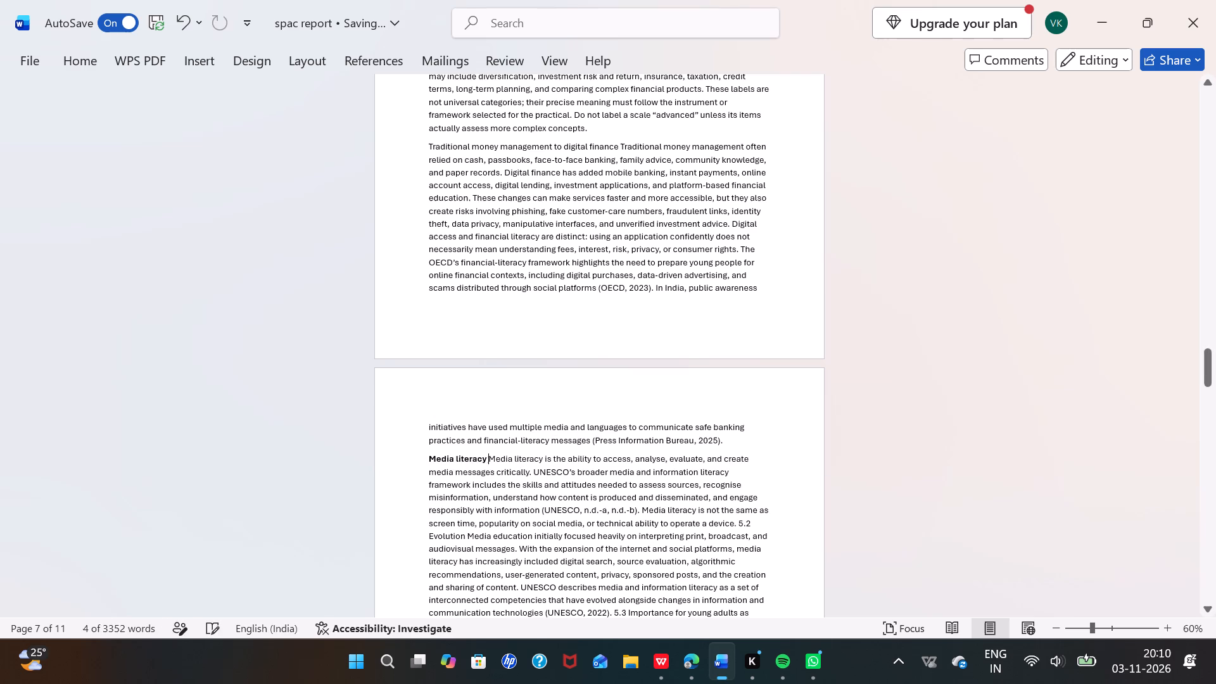
key(Return)
Start a new paragraph after "technical ability to operate a device." and delete the "5.2 Evolution" label so it begins with "Media education".
scroll(610, 474, down, 1)
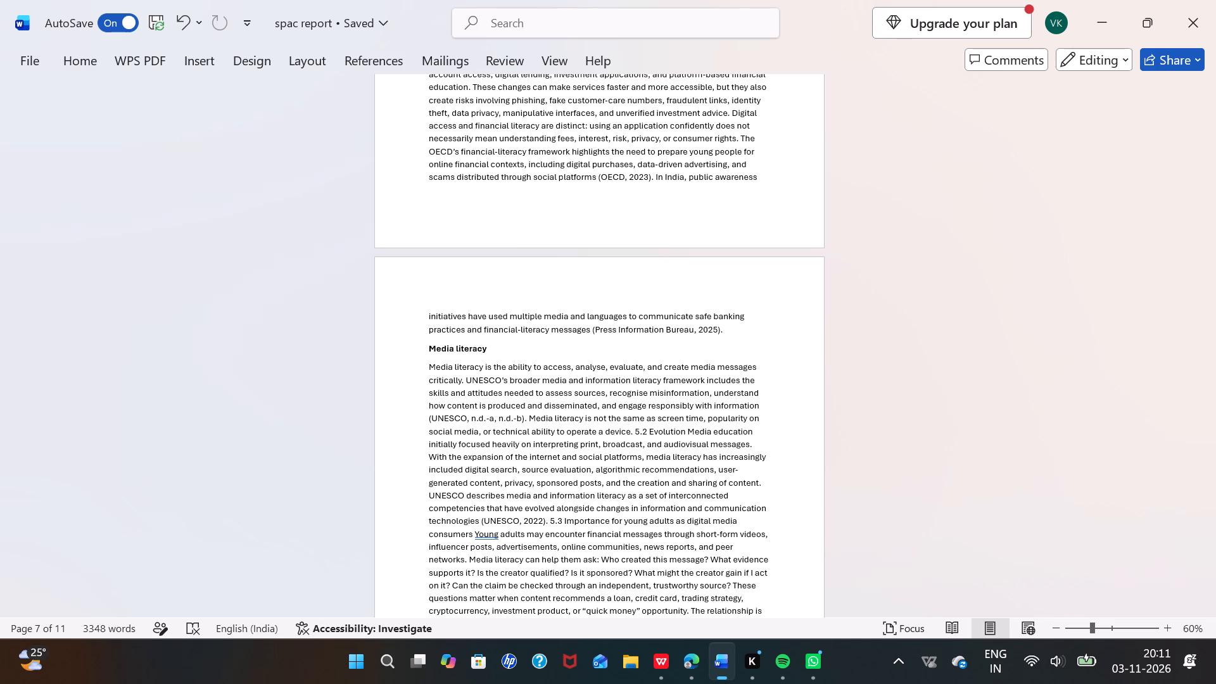
scroll(610, 474, down, 2)
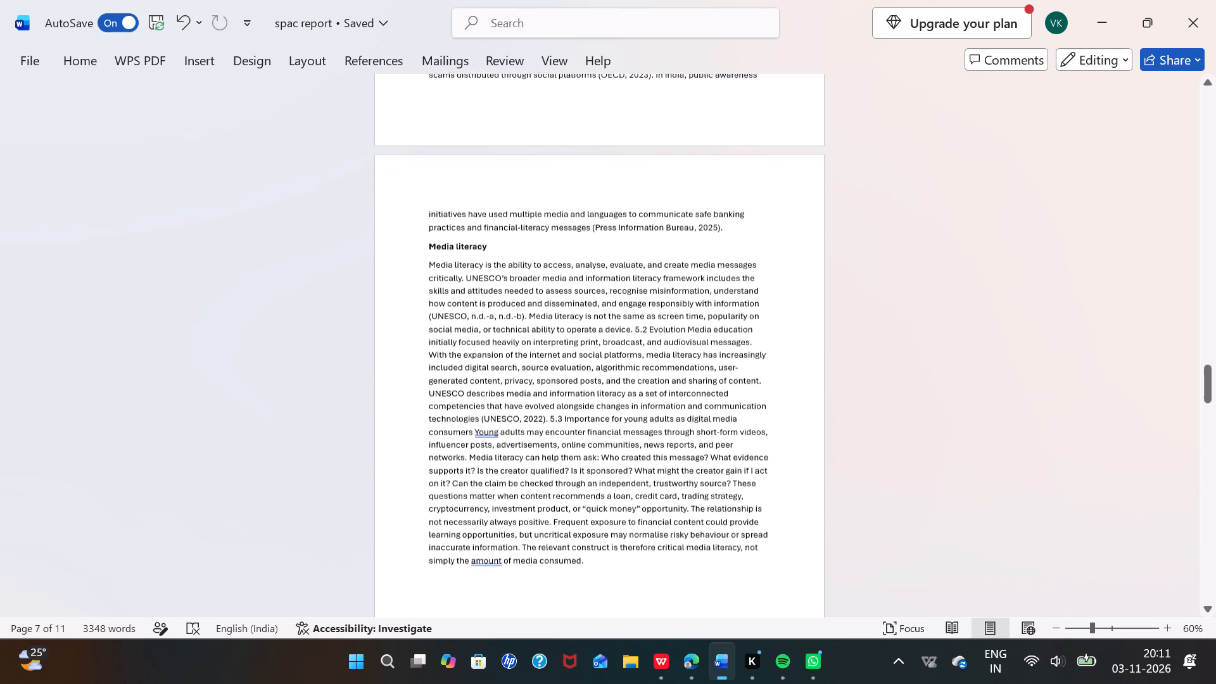
scroll(610, 474, down, 1)
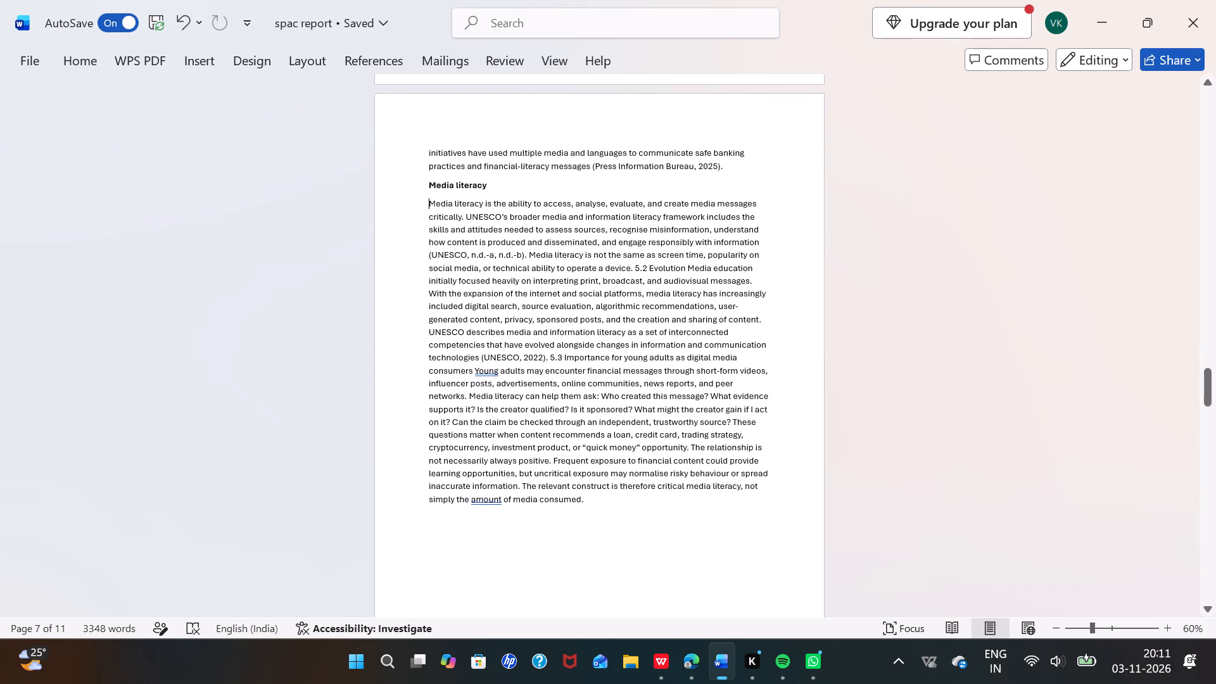
click(635, 269)
key(Return)
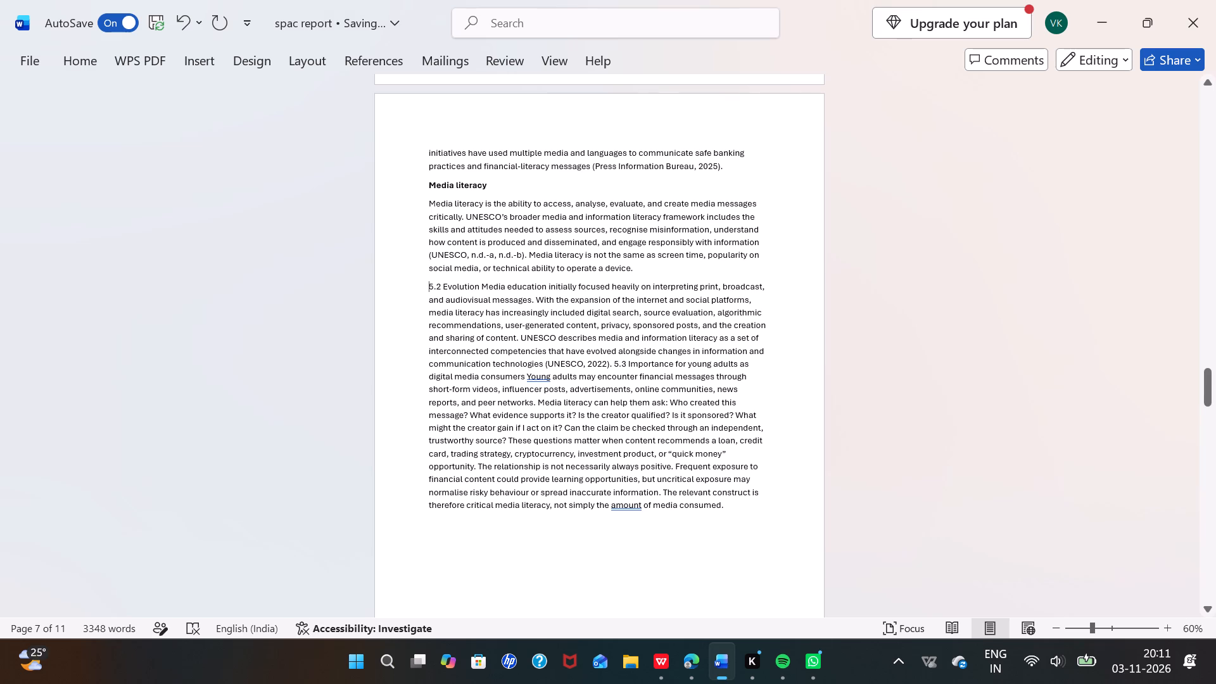
drag(481, 288, 433, 288)
drag(433, 288, 424, 288)
key(BackSpace)
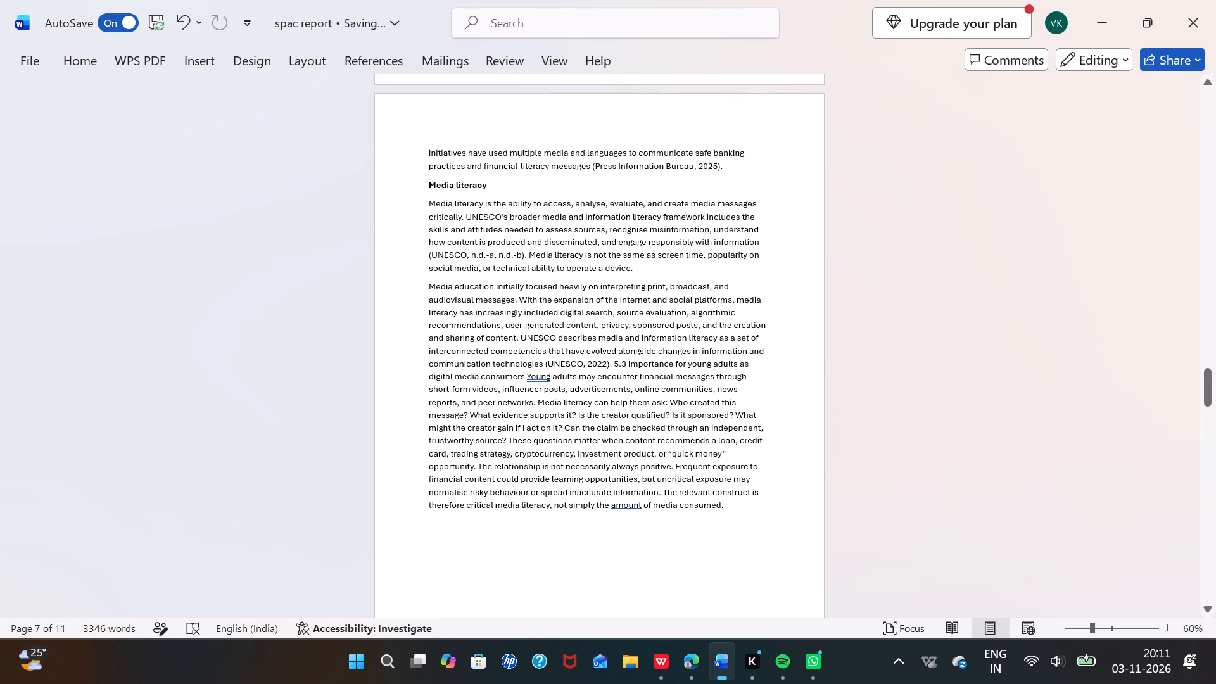
Start a new paragraph after "(UNESCO, 2022)." and delete the number "5.3" before "Importance for young adults as digital media consumers".
click(616, 365)
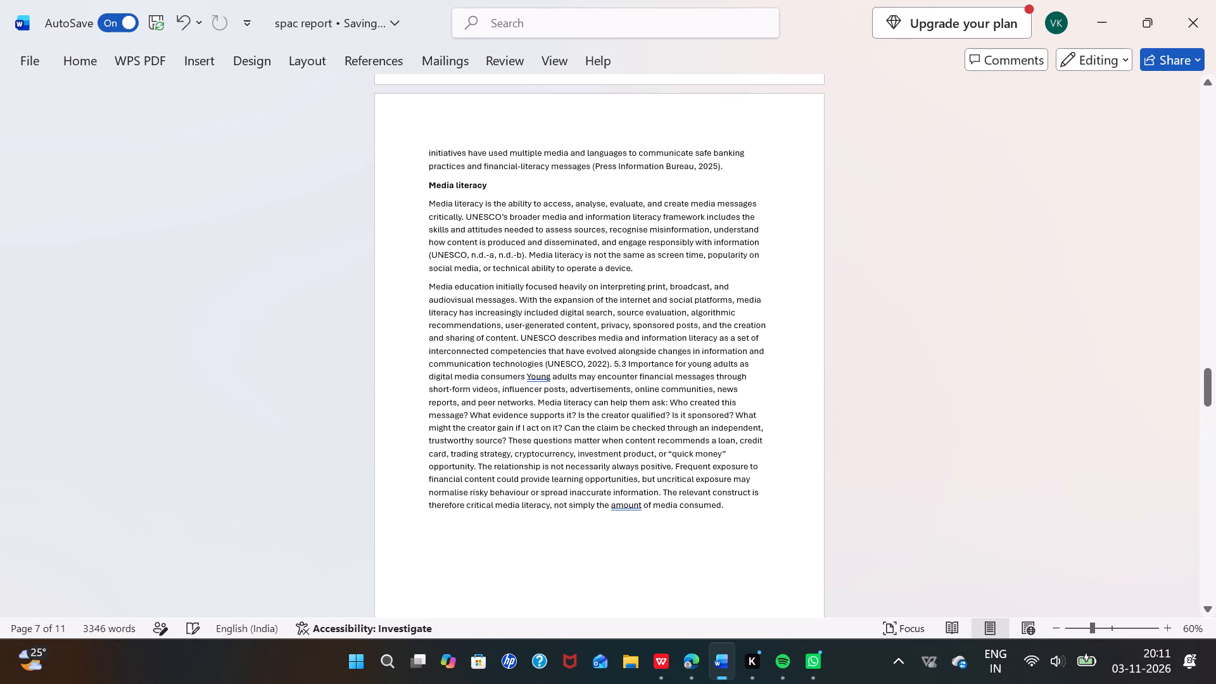
click(613, 365)
key(Return)
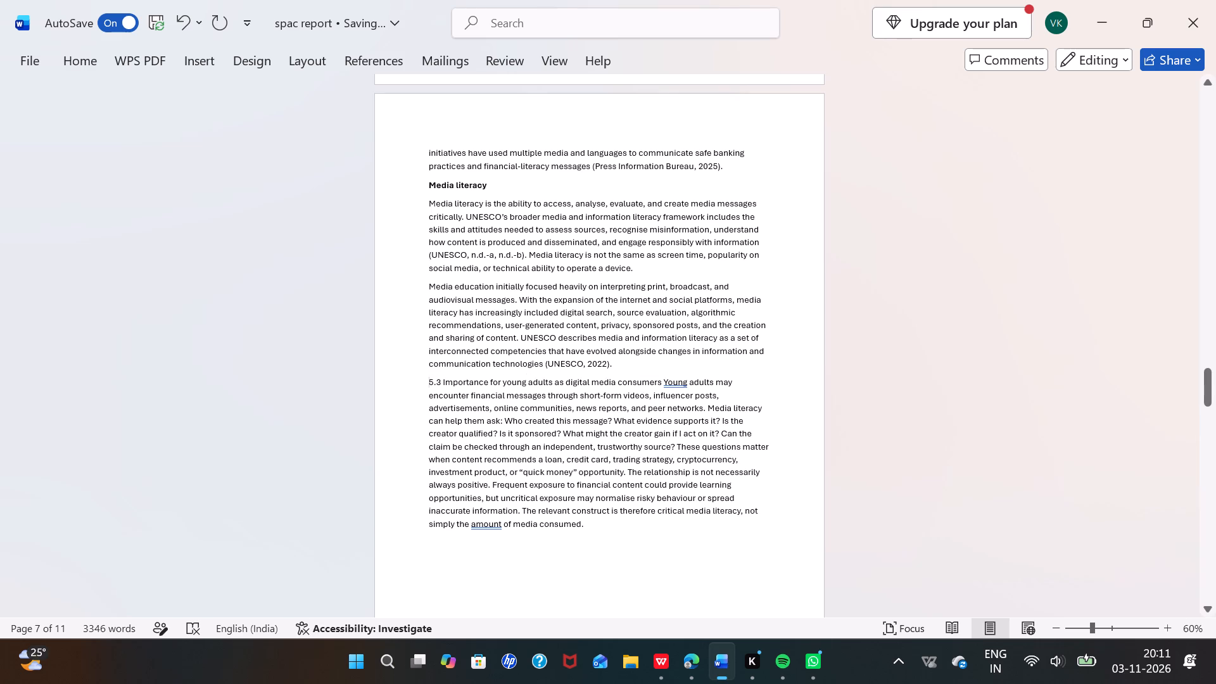
click(441, 383)
drag(441, 383, 425, 383)
key(BackSpace)
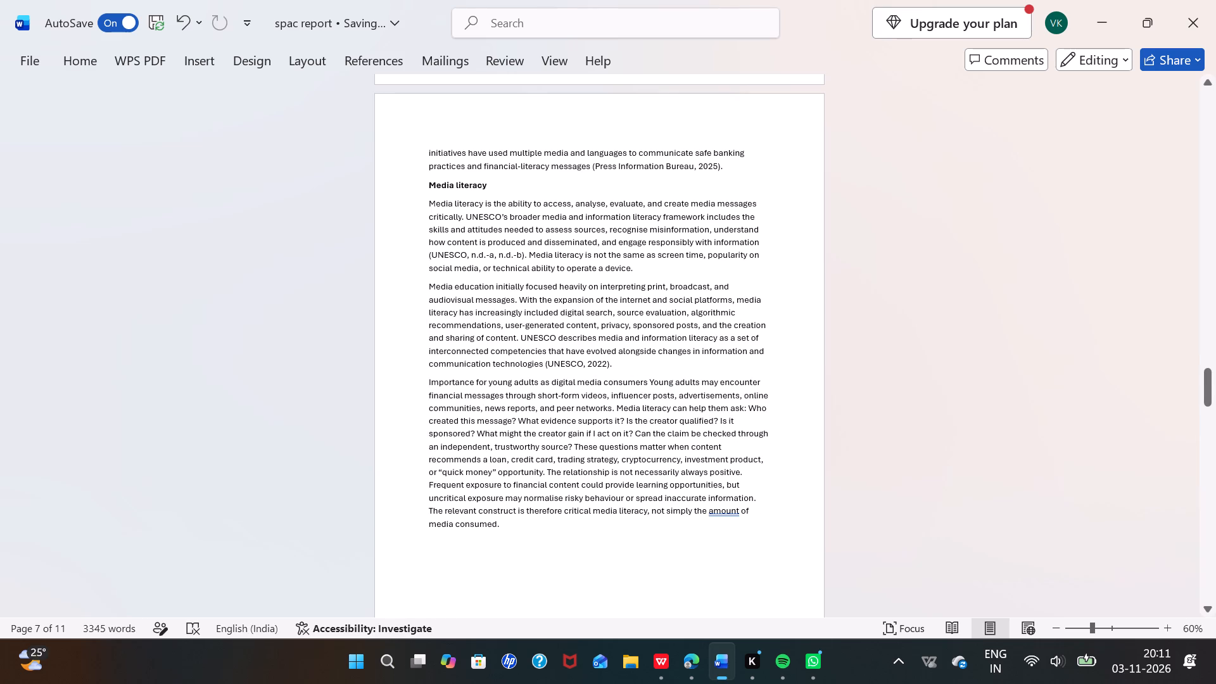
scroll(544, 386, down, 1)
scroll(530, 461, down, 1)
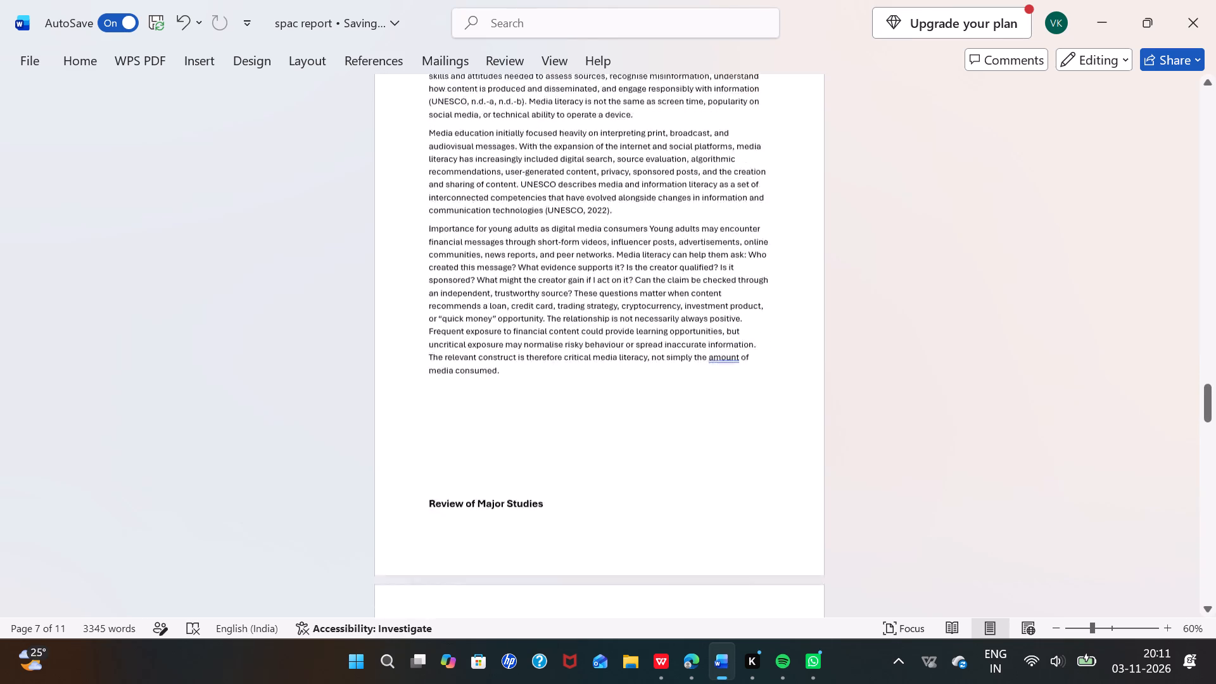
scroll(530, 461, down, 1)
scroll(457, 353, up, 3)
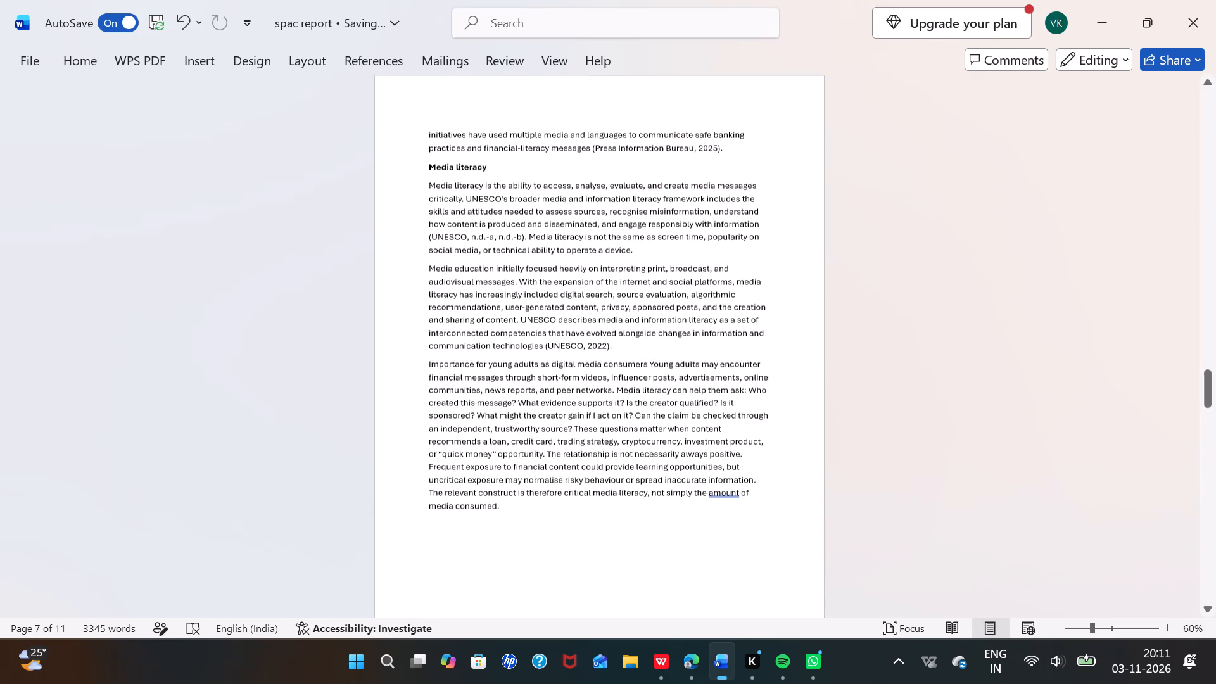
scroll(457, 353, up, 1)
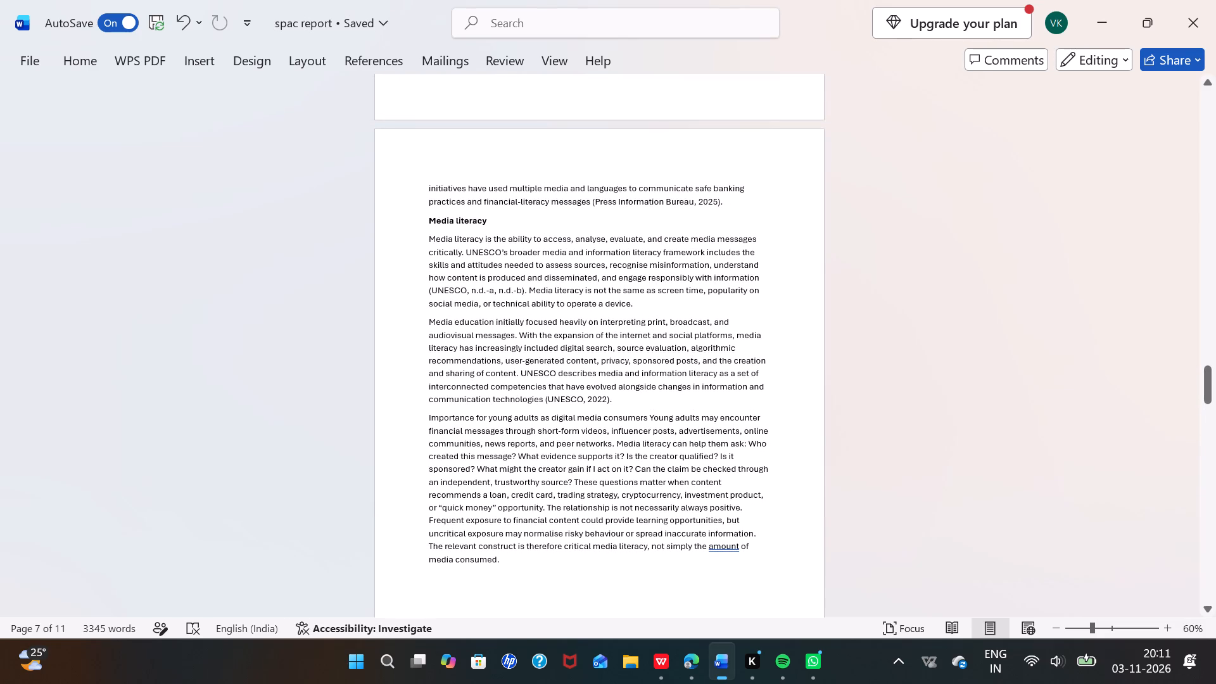
Delete the label "Importance for young adults as digital media consumers" so the paragraph begins with "Young adults may encounter".
drag(649, 417, 450, 422)
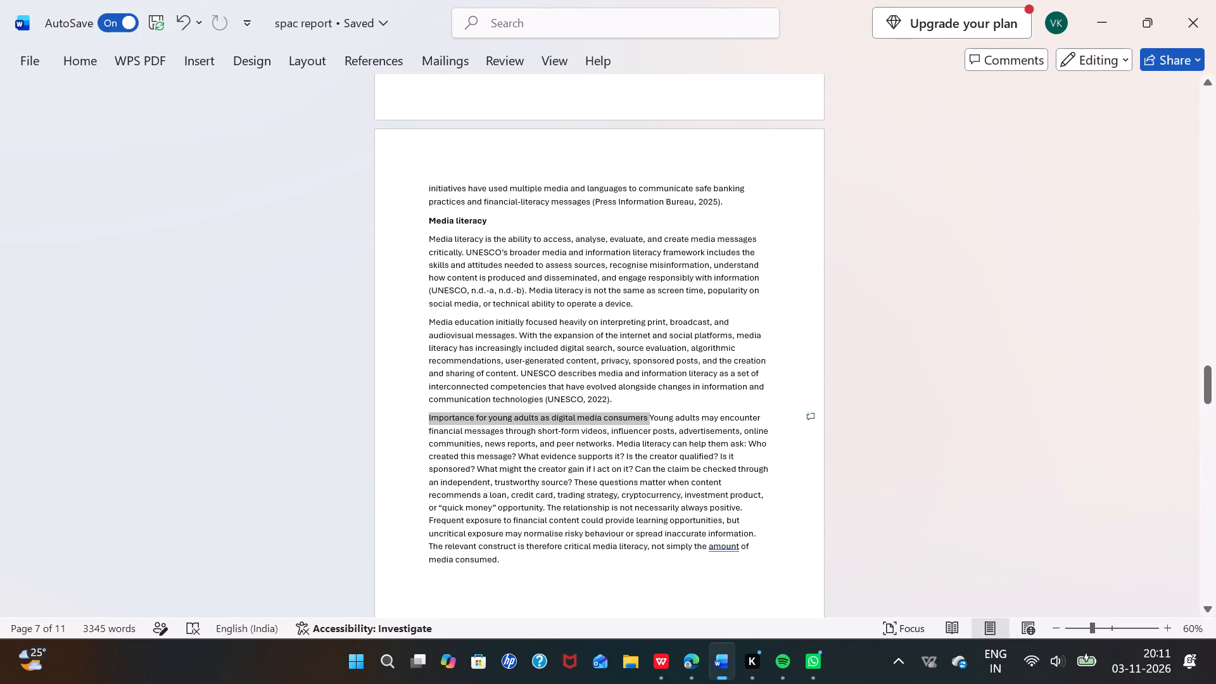
drag(450, 422, 438, 423)
key(BackSpace)
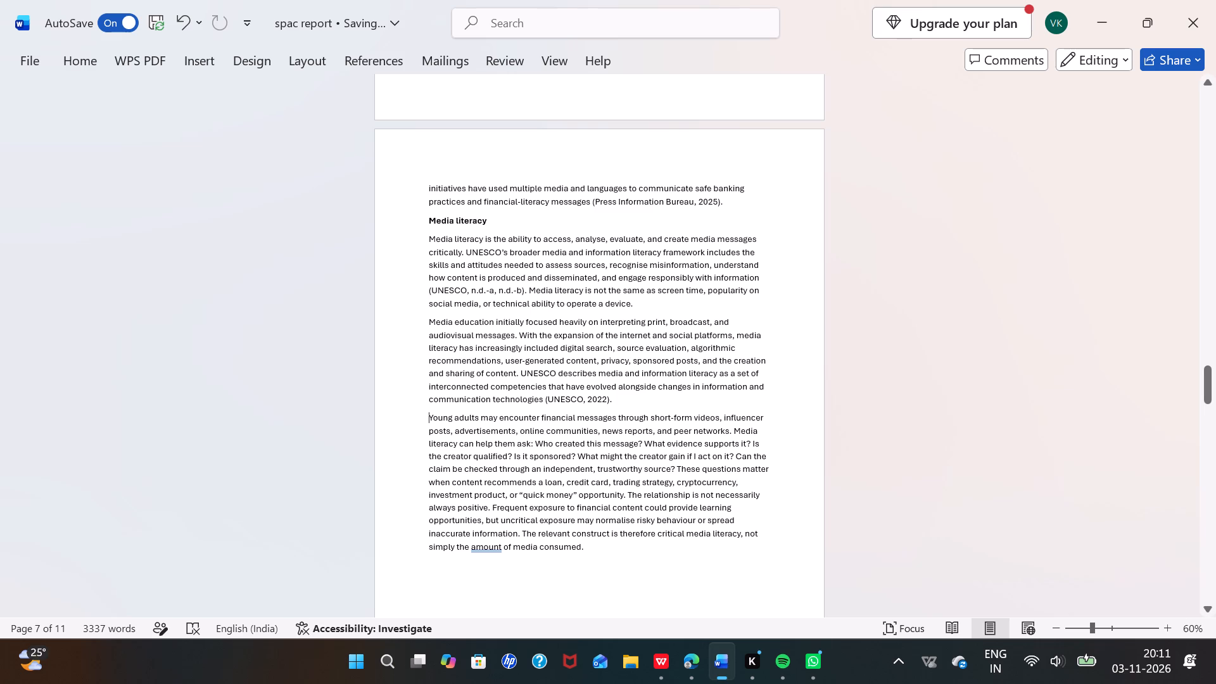
Review the rest of the Media literacy section down to the "Review of Major Studies" heading.
scroll(641, 523, down, 1)
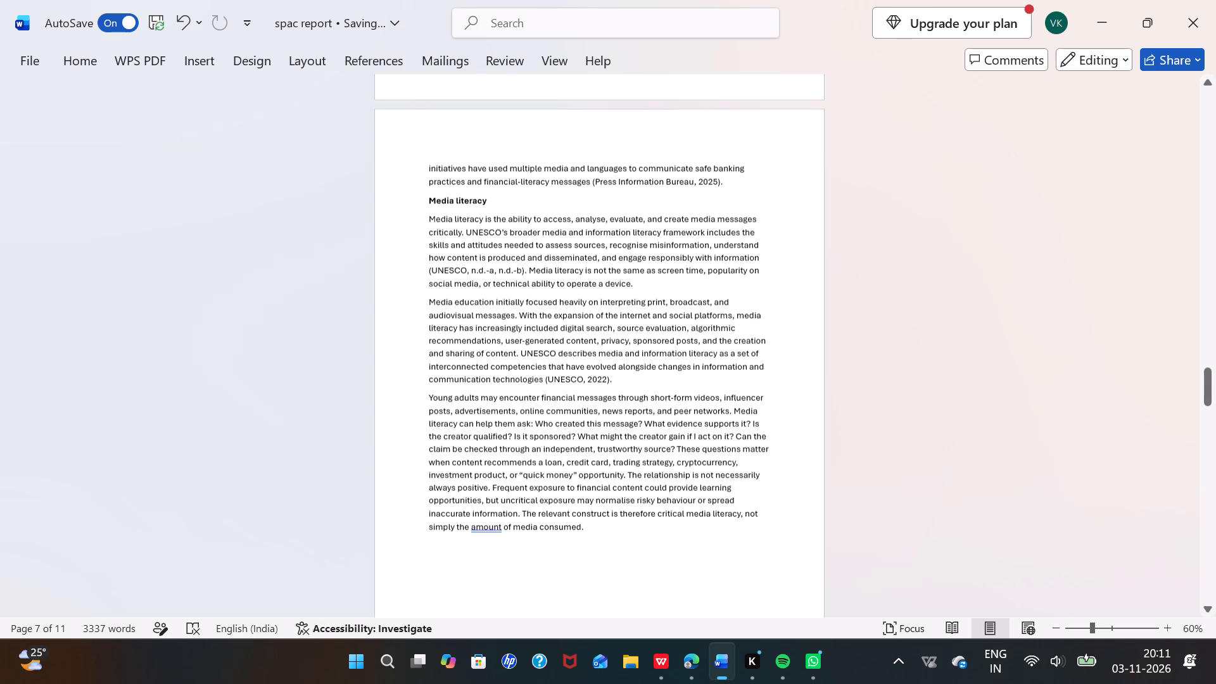
scroll(641, 523, down, 1)
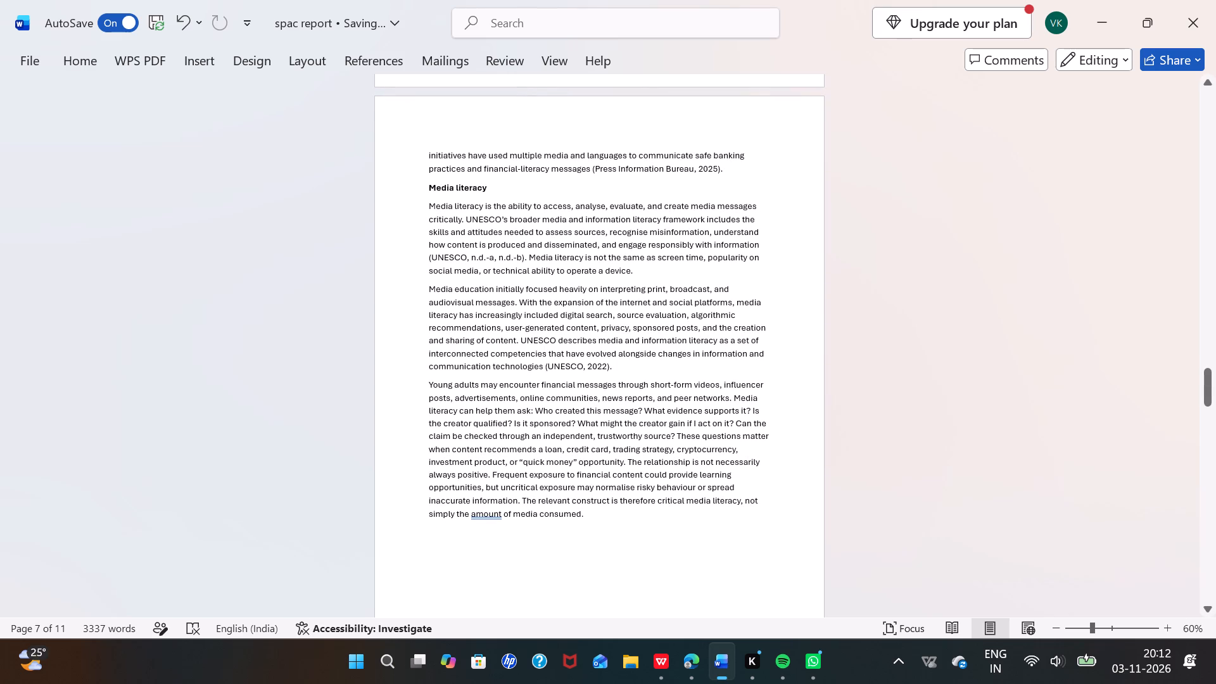
scroll(504, 514, down, 3)
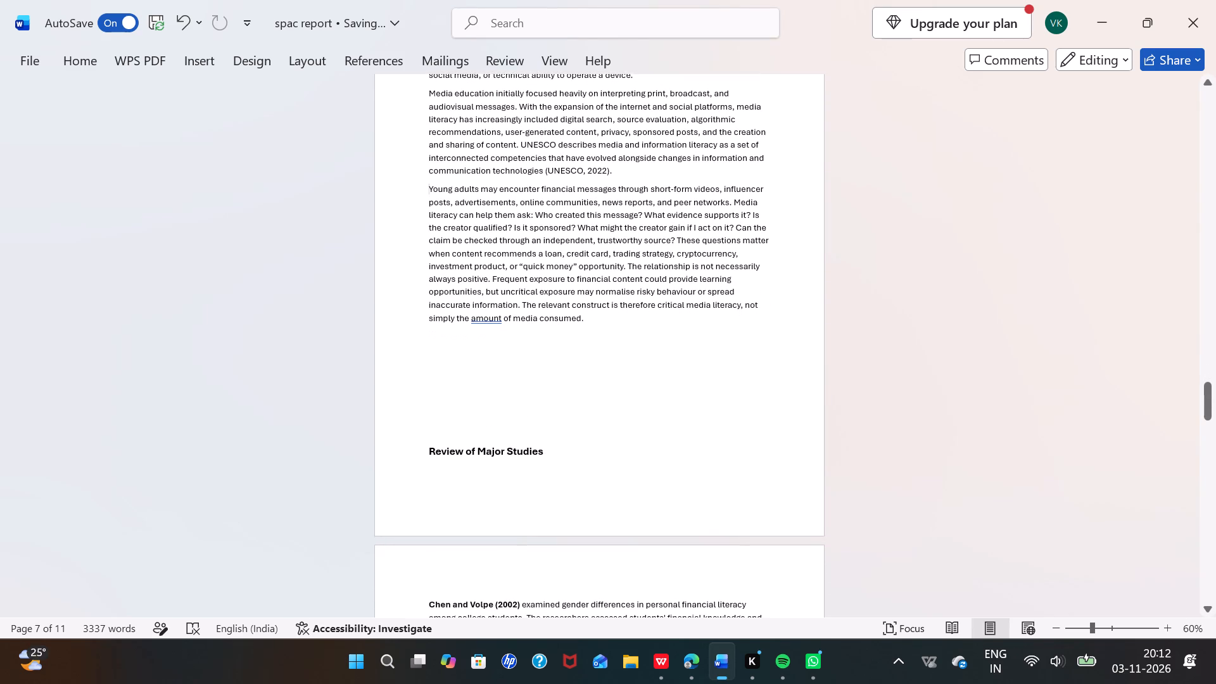
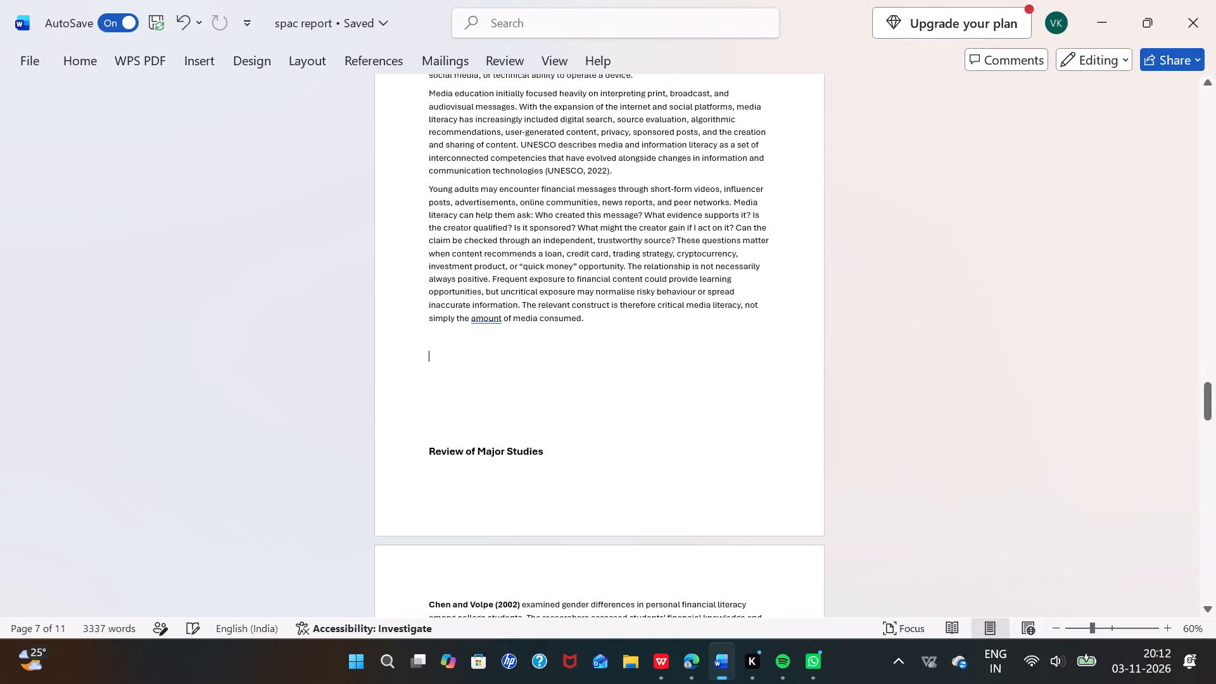
Paste the gender gap section after the media literacy text, with "Gender gap in media literacy and financial literacy" as a bold heading on its own line.
key(ctrl+v)
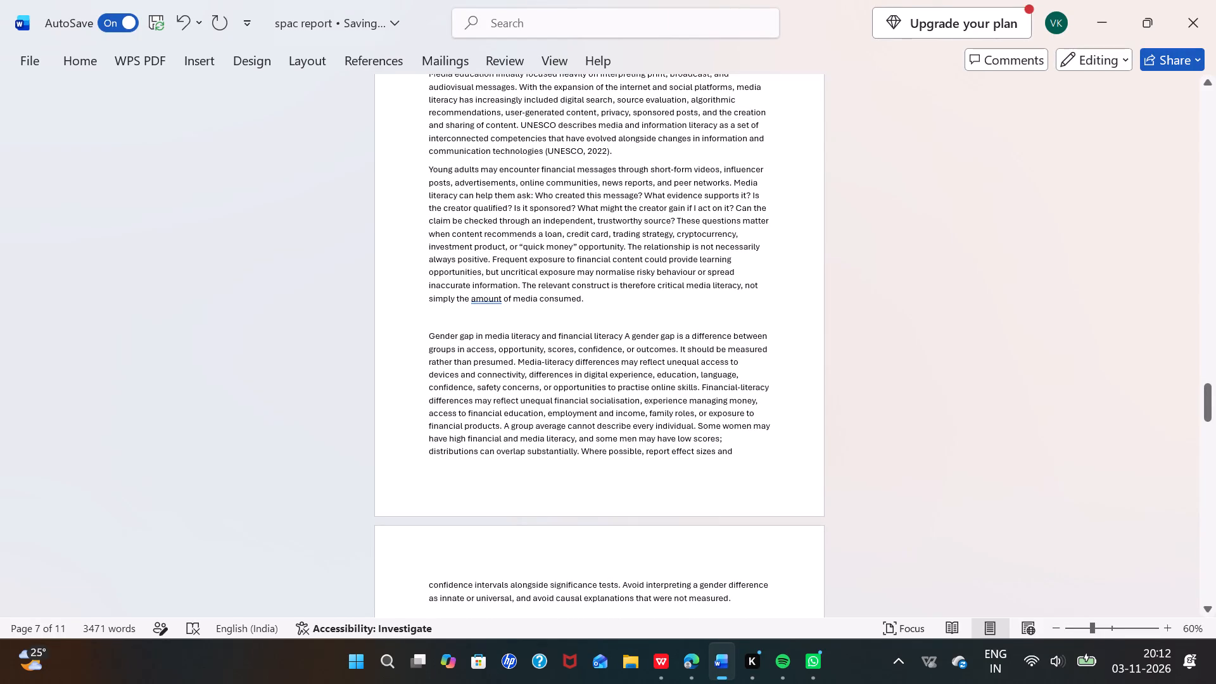
drag(624, 335, 433, 332)
click(442, 308)
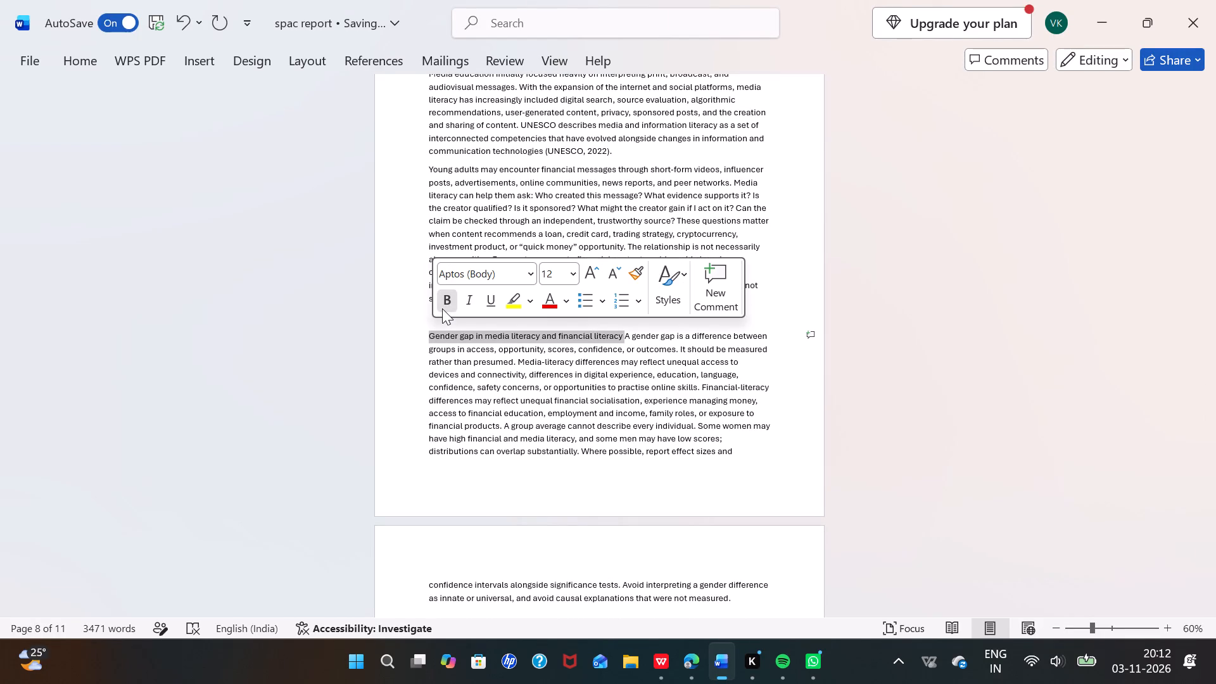
click(635, 339)
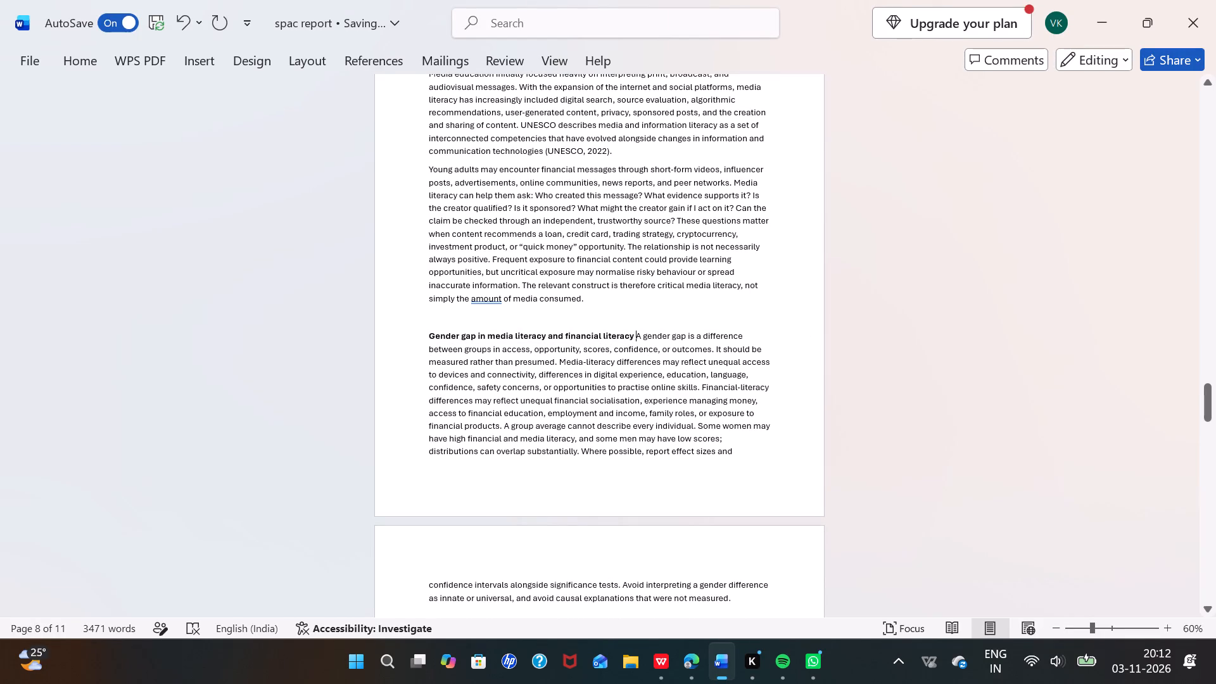
key(Return)
scroll(624, 438, down, 1)
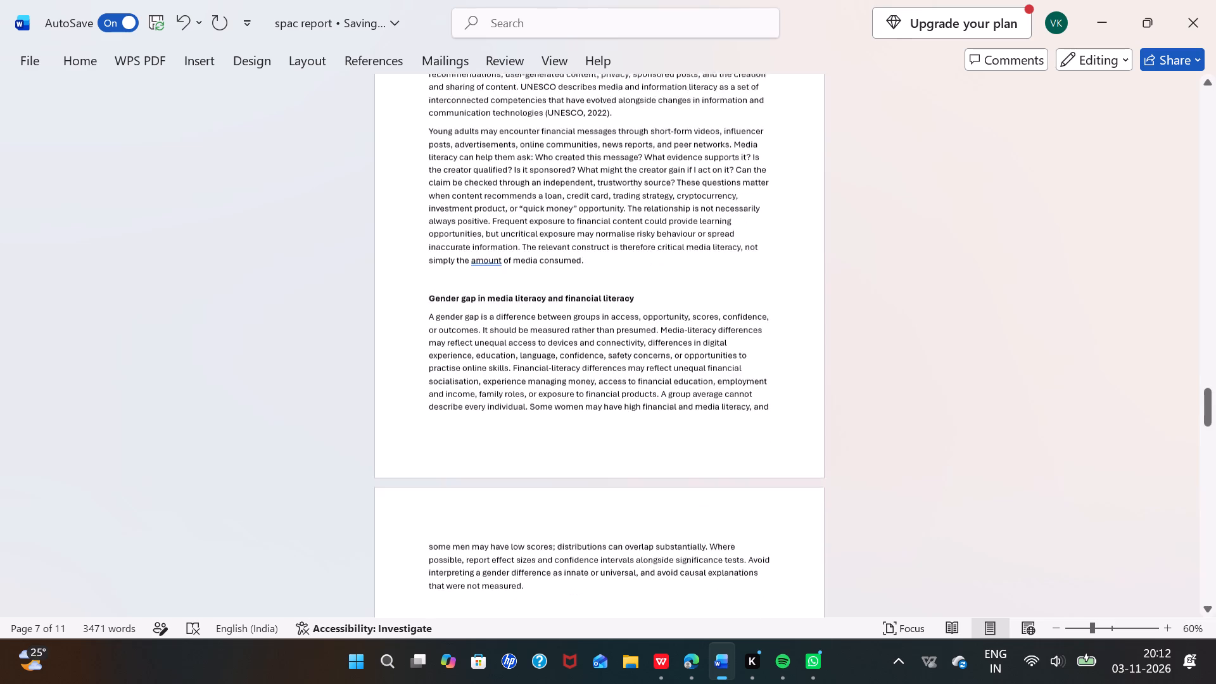
scroll(624, 438, down, 1)
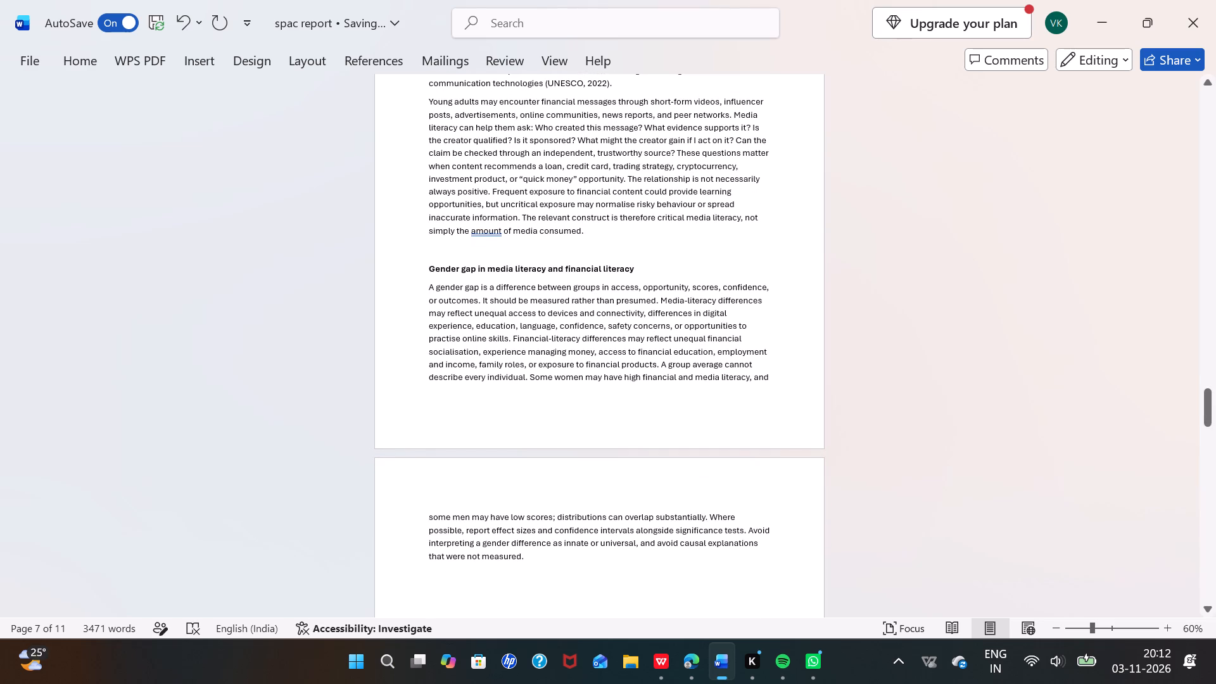
scroll(624, 438, down, 3)
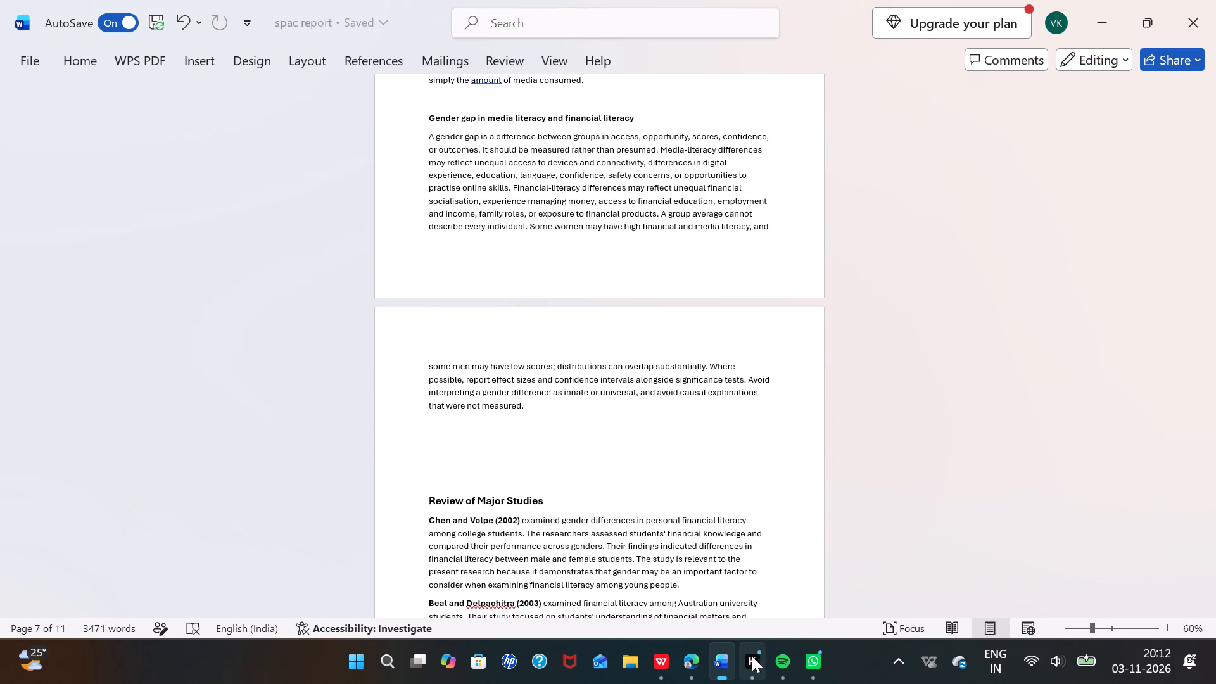
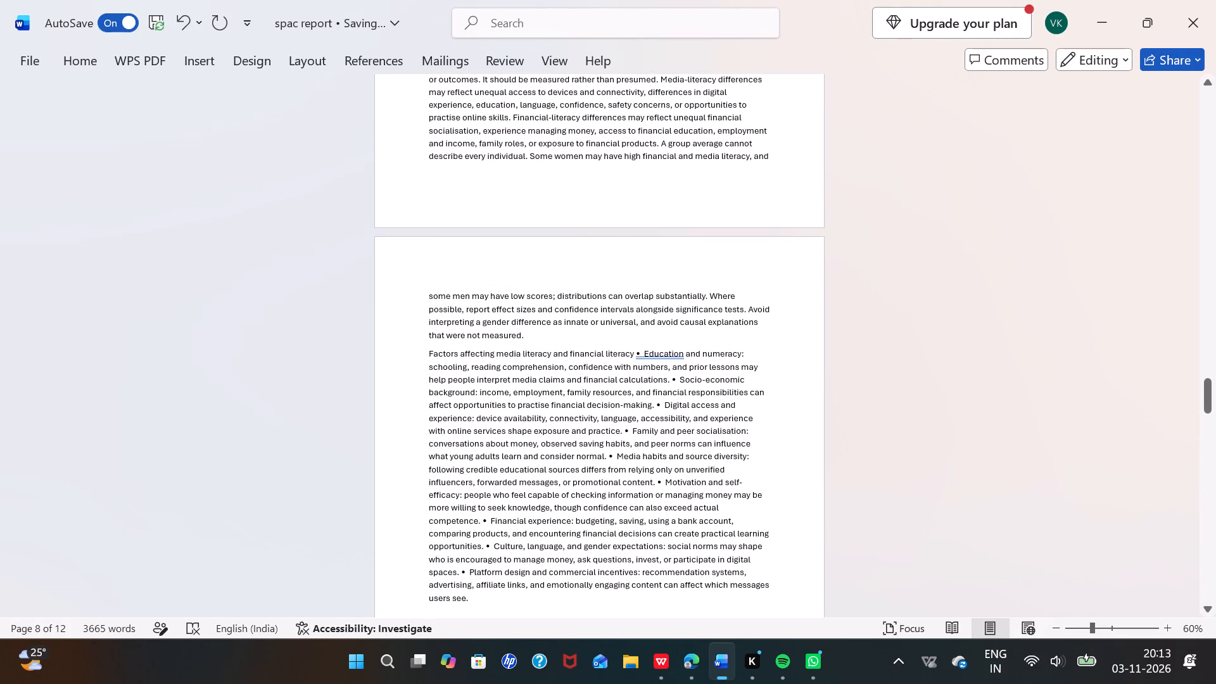
Make "Factors affecting media literacy and financial literacy" a bold heading without its bullet, and start "Education and numeracy" as a paragraph below with one leading space removed.
drag(631, 353, 436, 351)
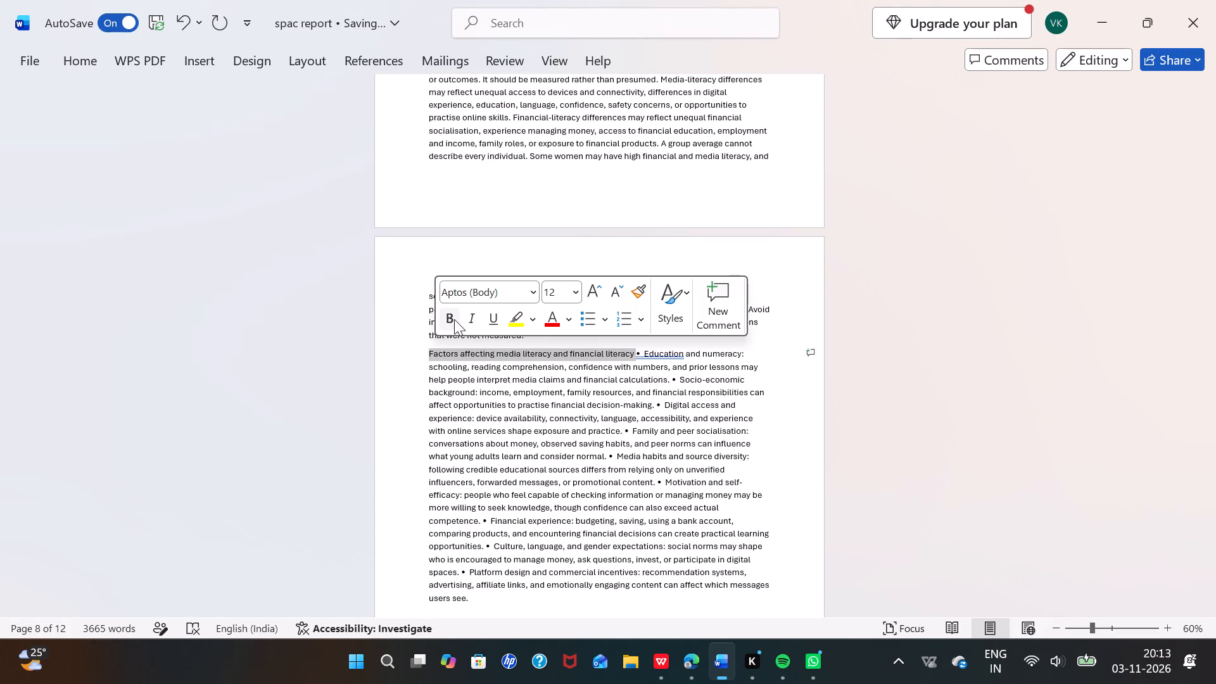
click(454, 319)
click(654, 353)
key(Return)
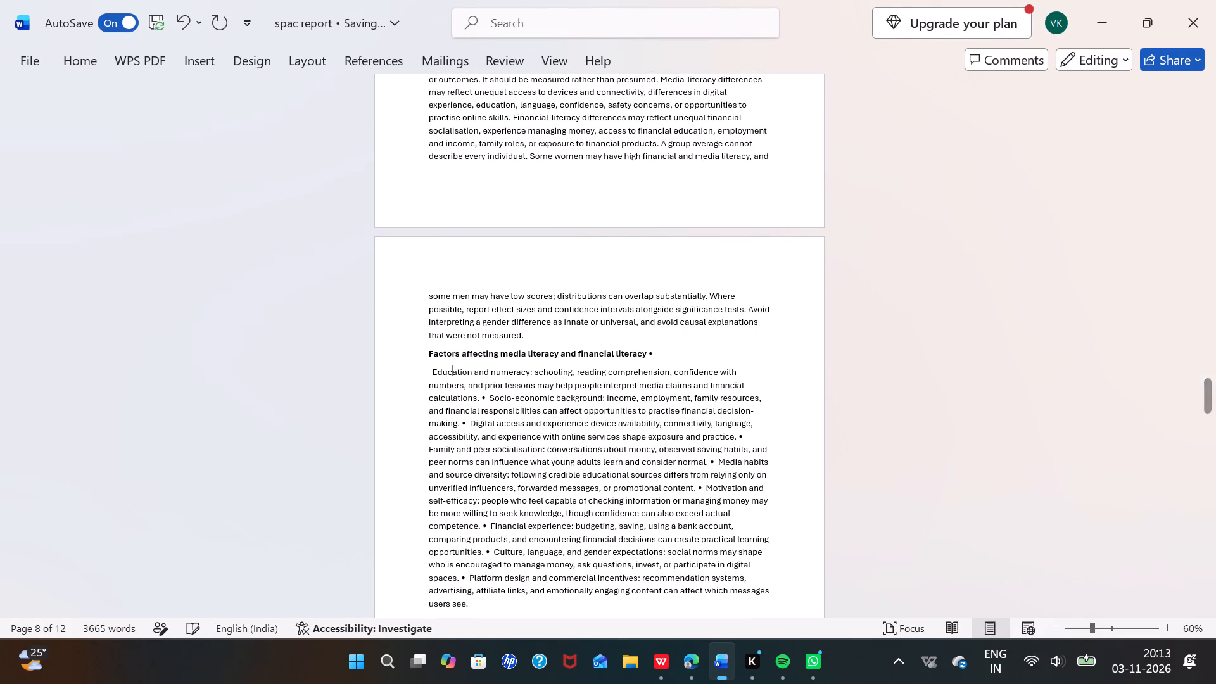
drag(666, 350, 653, 351)
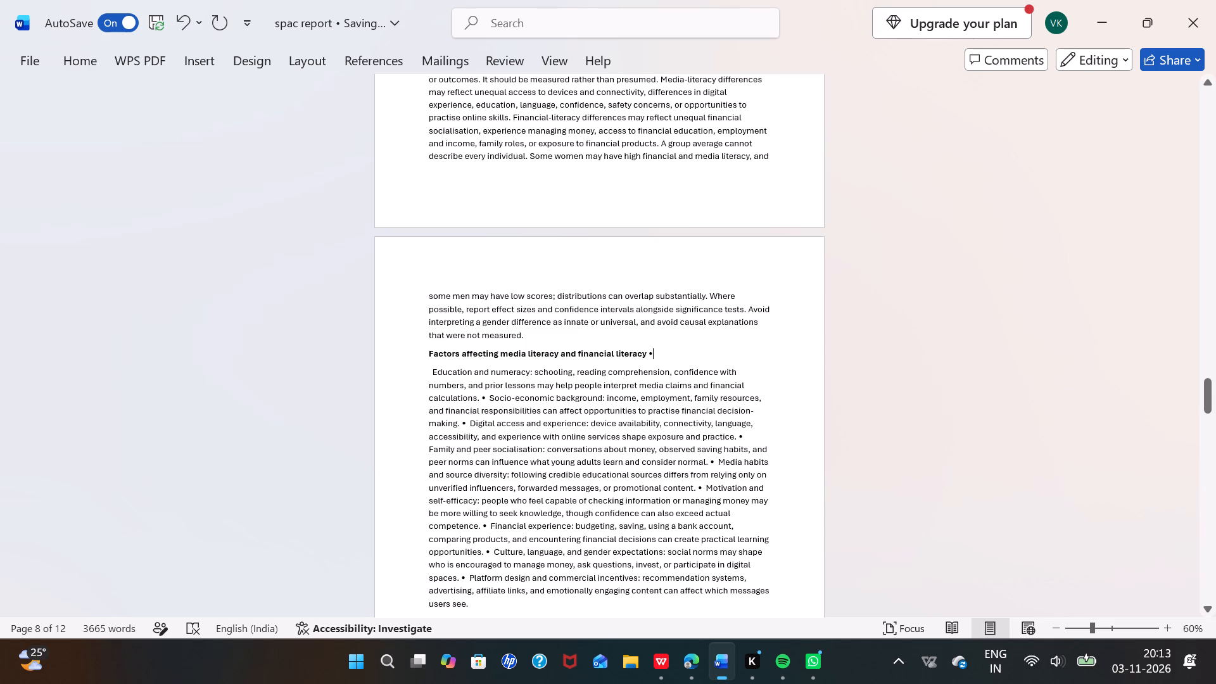
drag(653, 351, 649, 353)
key(BackSpace)
click(433, 372)
key(BackSpace)
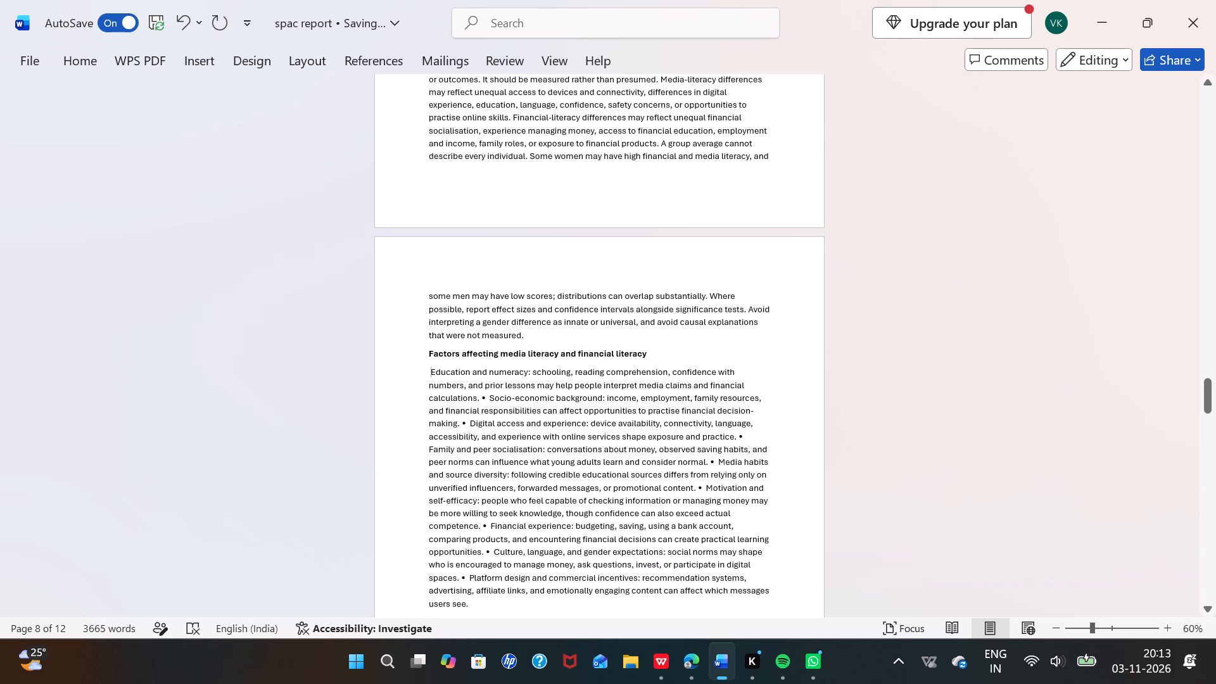
Remove the bullet before "Socio-economic background" and start it as its own paragraph without a leading space.
drag(487, 398, 479, 398)
key(BackSpace)
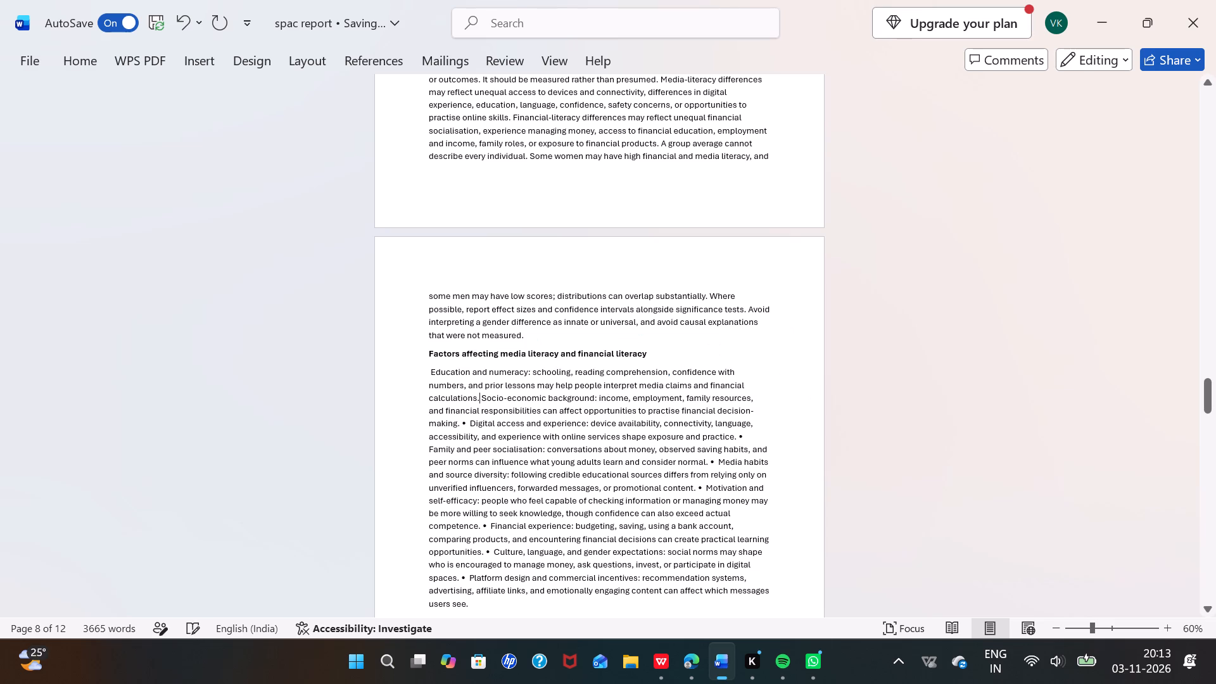
key(Return)
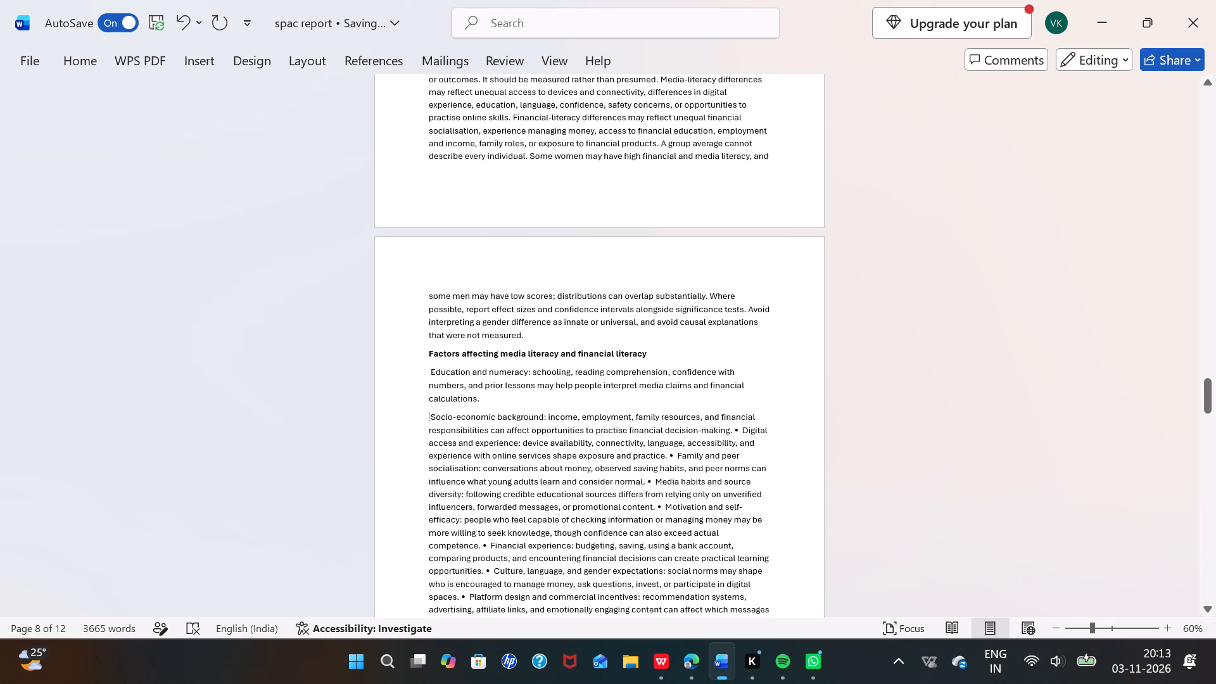
click(431, 421)
key(BackSpace)
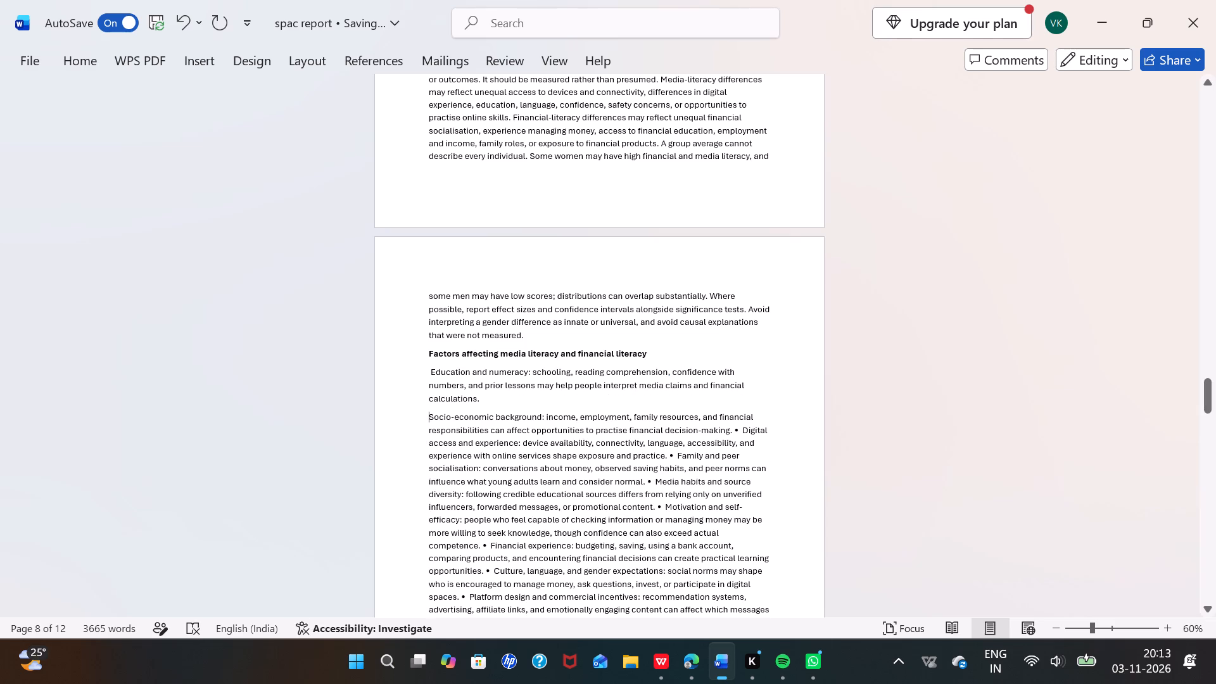
Remove the bullet before "Family and peer socialisation" and start it as its own paragraph.
click(677, 457)
key(BackSpace)
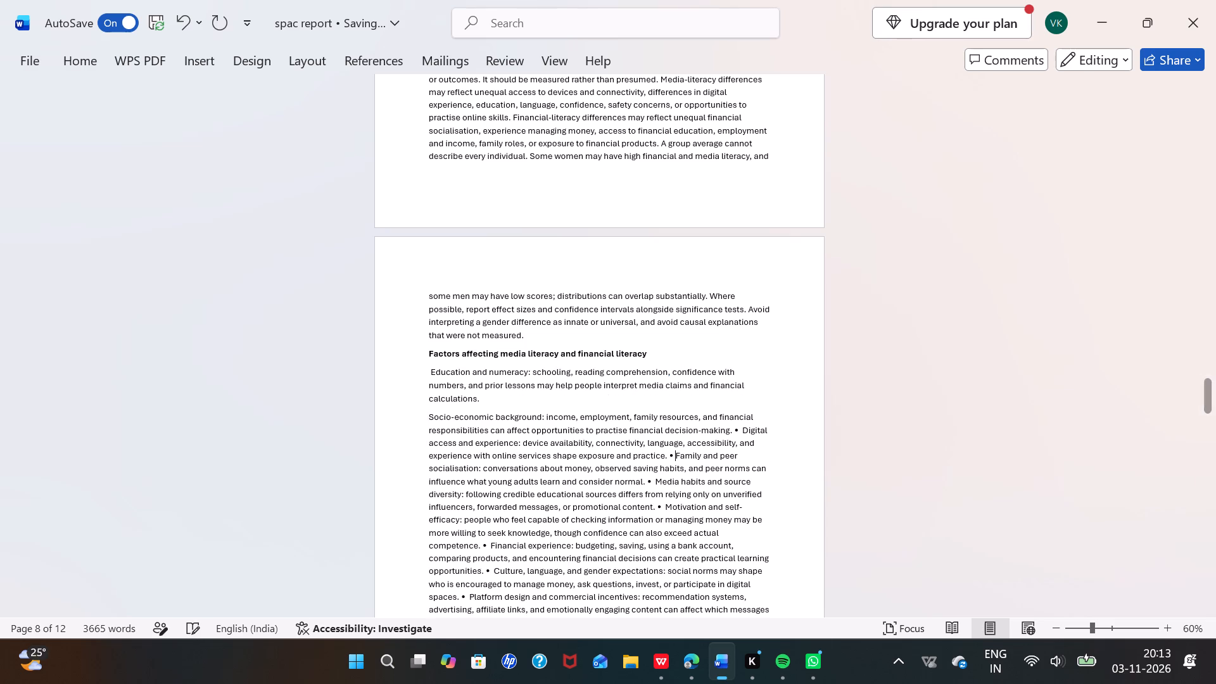
key(BackSpace)
key(BackSpace)
key(Return)
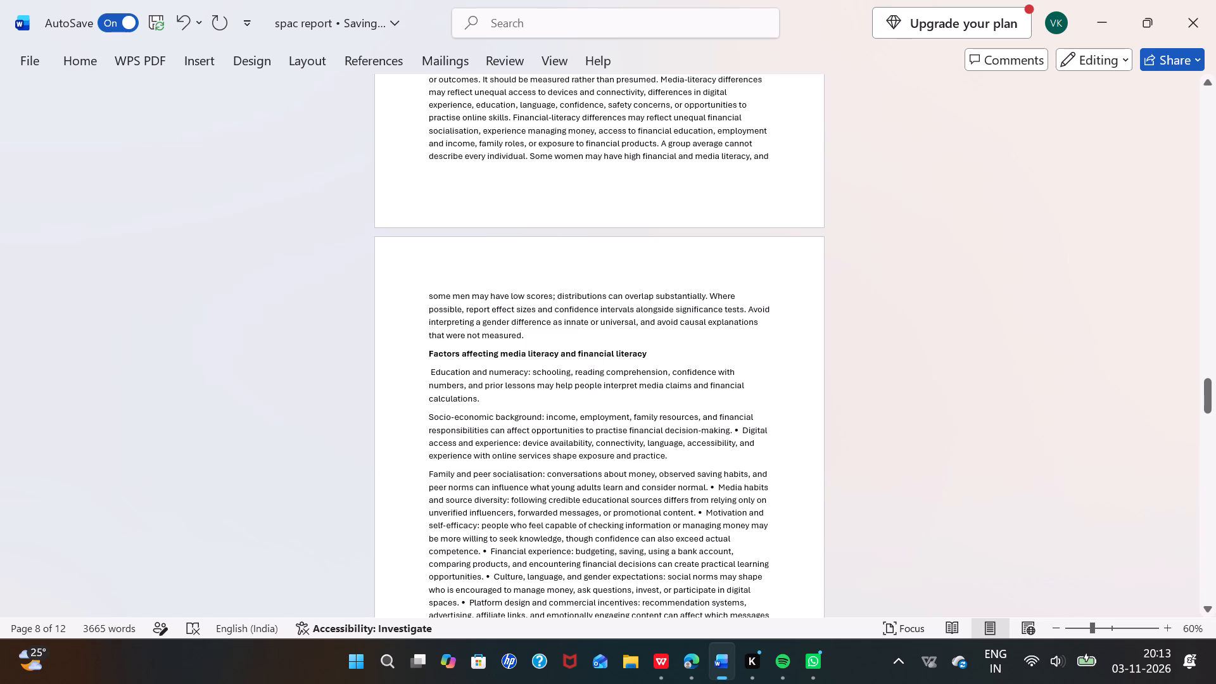
Remove the bullet before "Digital access and experience" and start it as its own paragraph.
click(742, 433)
key(BackSpace)
key(BackSpace)
key(BackSpace)
key(Return)
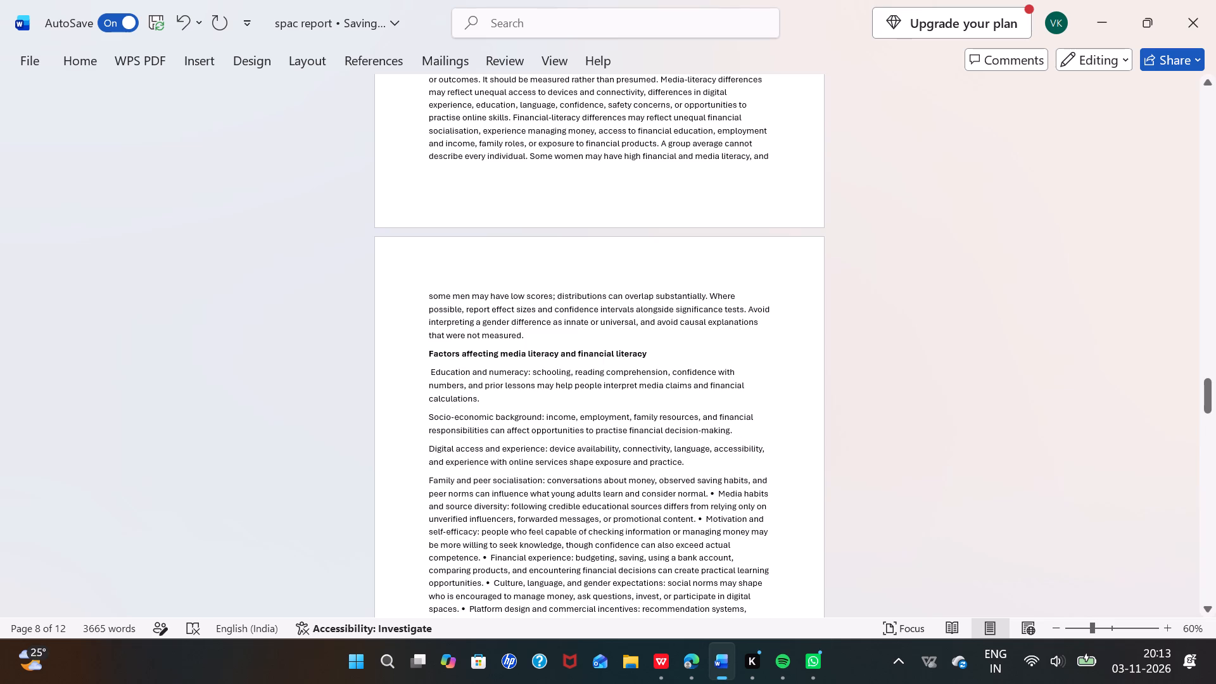
Remove the bullet before "Media habits and source diversity" and start it as its own paragraph.
drag(720, 497, 718, 497)
drag(718, 497, 711, 496)
key(BackSpace)
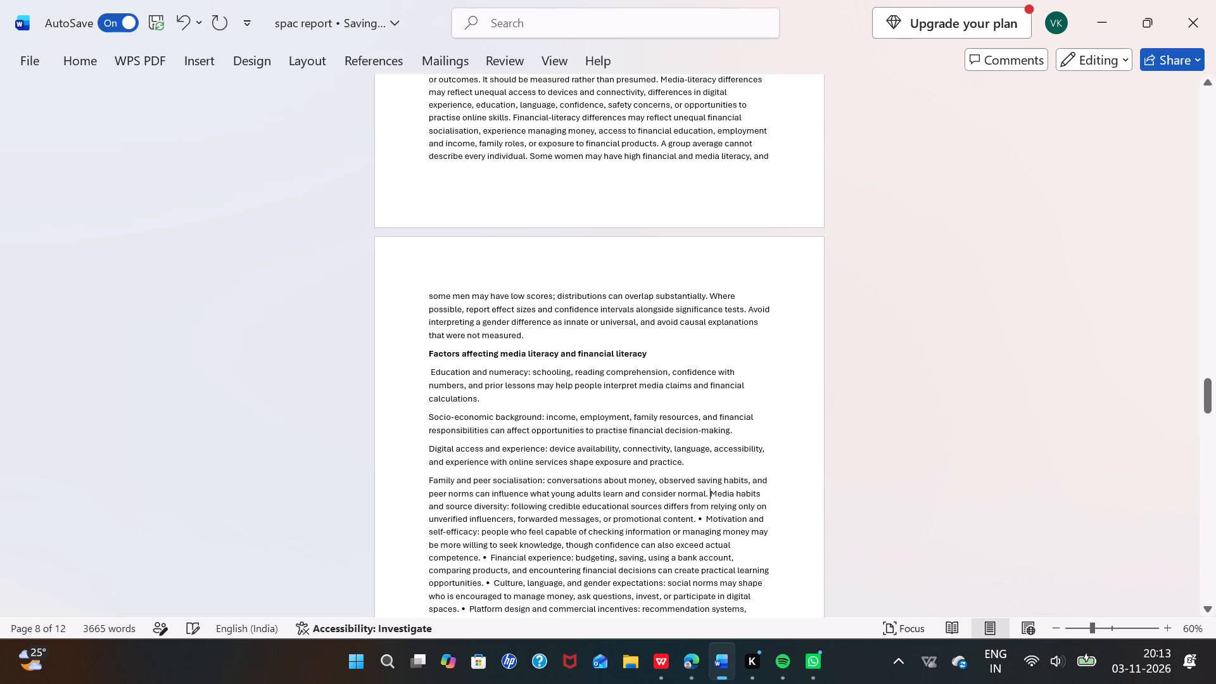
key(Return)
Remove the bullet before "Motivation and self-efficacy" and start it as its own paragraph.
scroll(711, 496, down, 1)
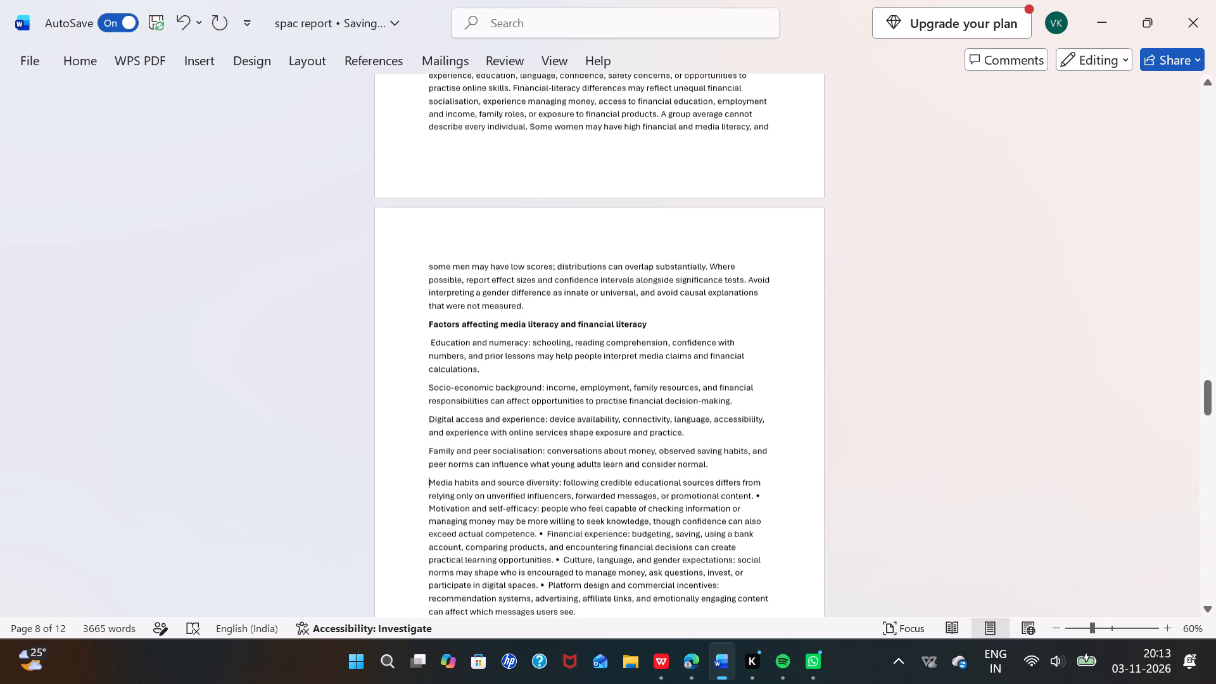
click(763, 493)
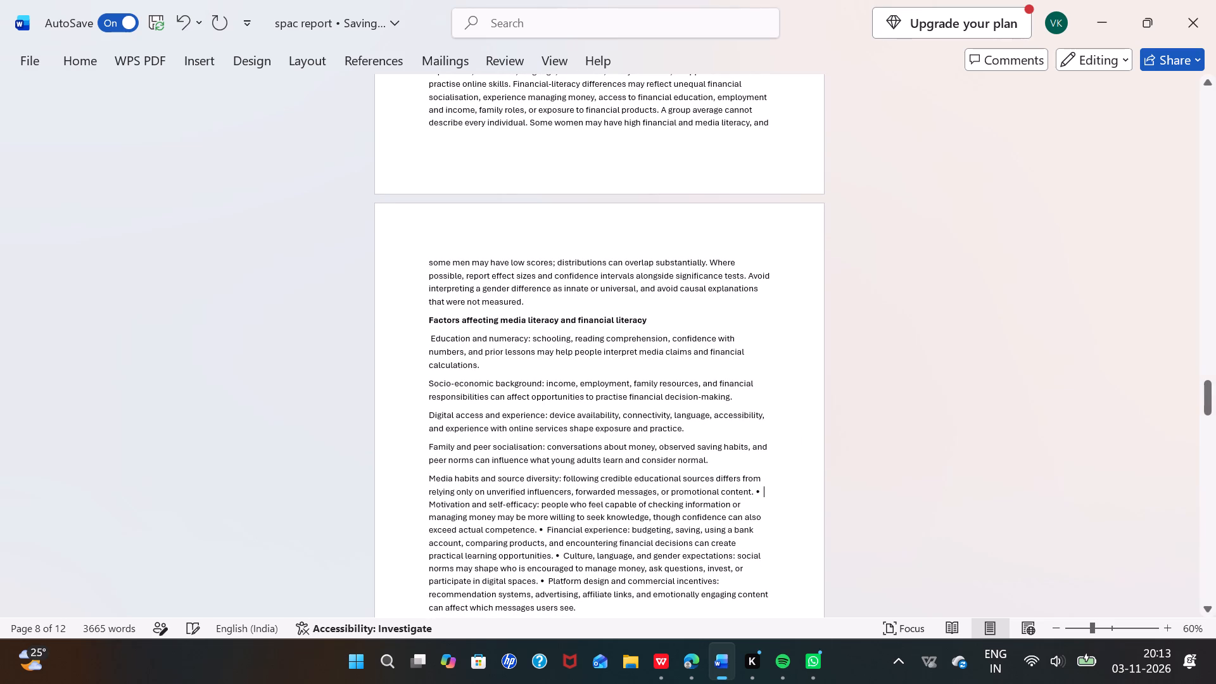
key(BackSpace)
key(BackSpace)
key(BackSpace)
key(Return)
Remove the bullet before "Financial experience" and start it as its own paragraph after "exceed actual competence.".
scroll(763, 493, down, 1)
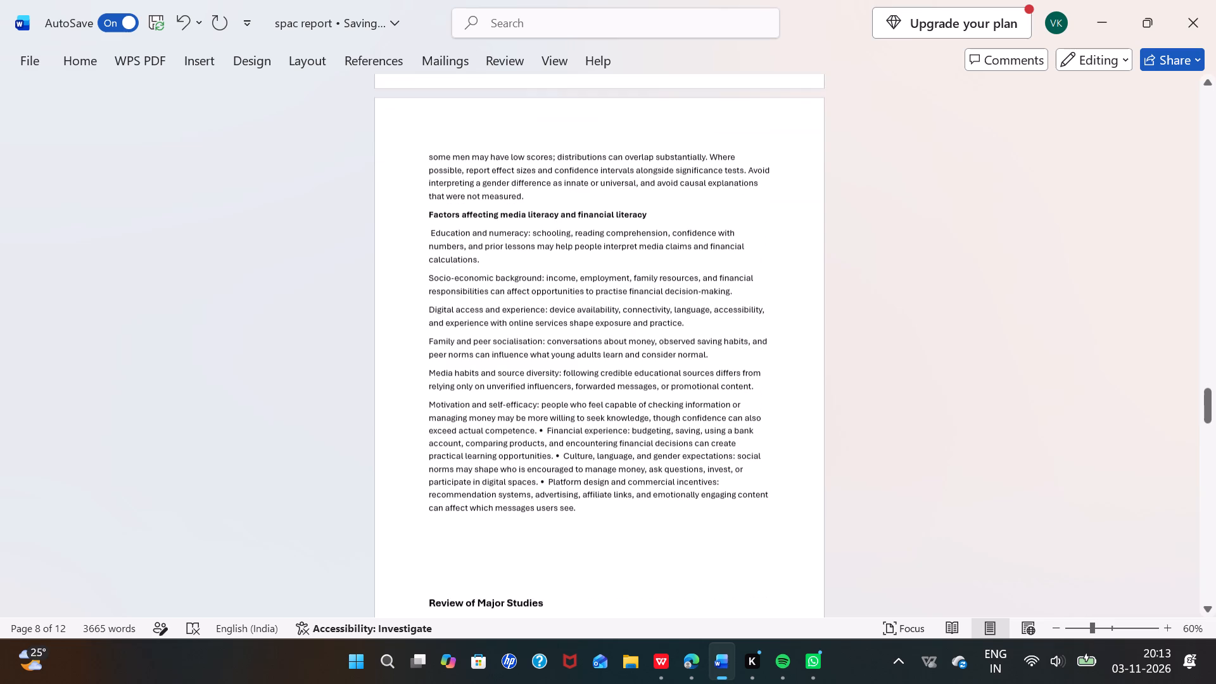
scroll(763, 493, down, 1)
click(546, 412)
key(BackSpace)
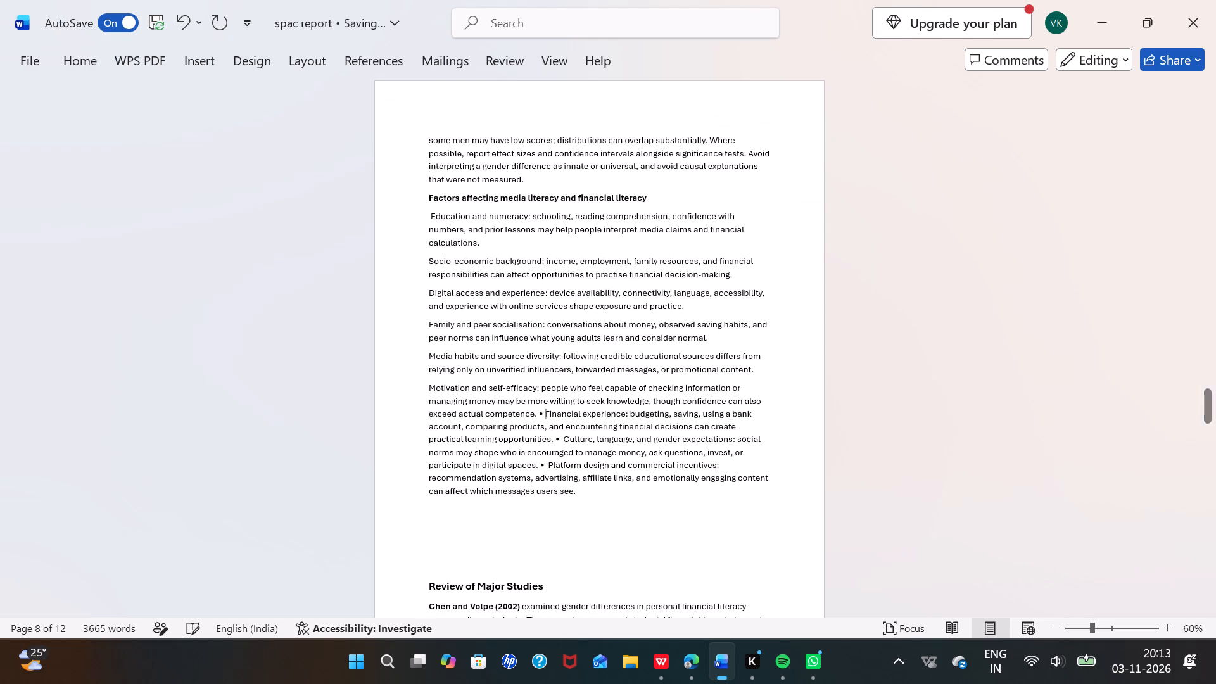
key(BackSpace)
key(BackSpace)
key(BackSpace)
key(Return)
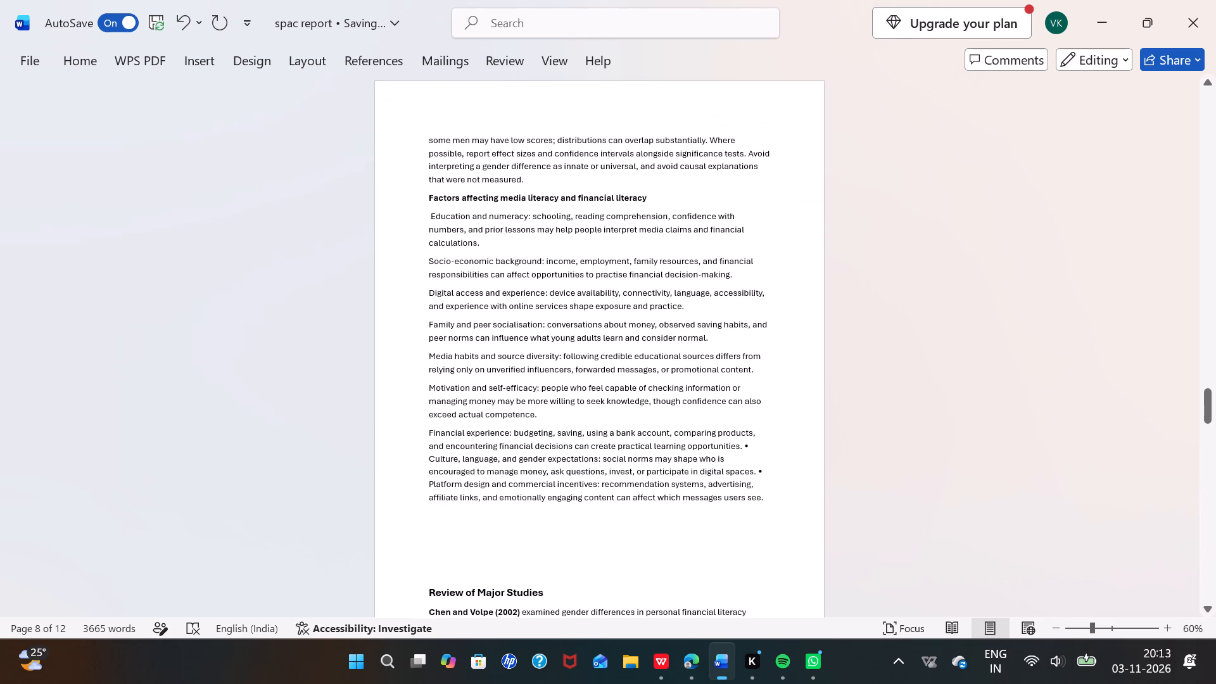
Remove the bullet before "Culture, language, and gender expectations" and start it as its own paragraph.
click(759, 443)
key(BackSpace)
key(BackSpace)
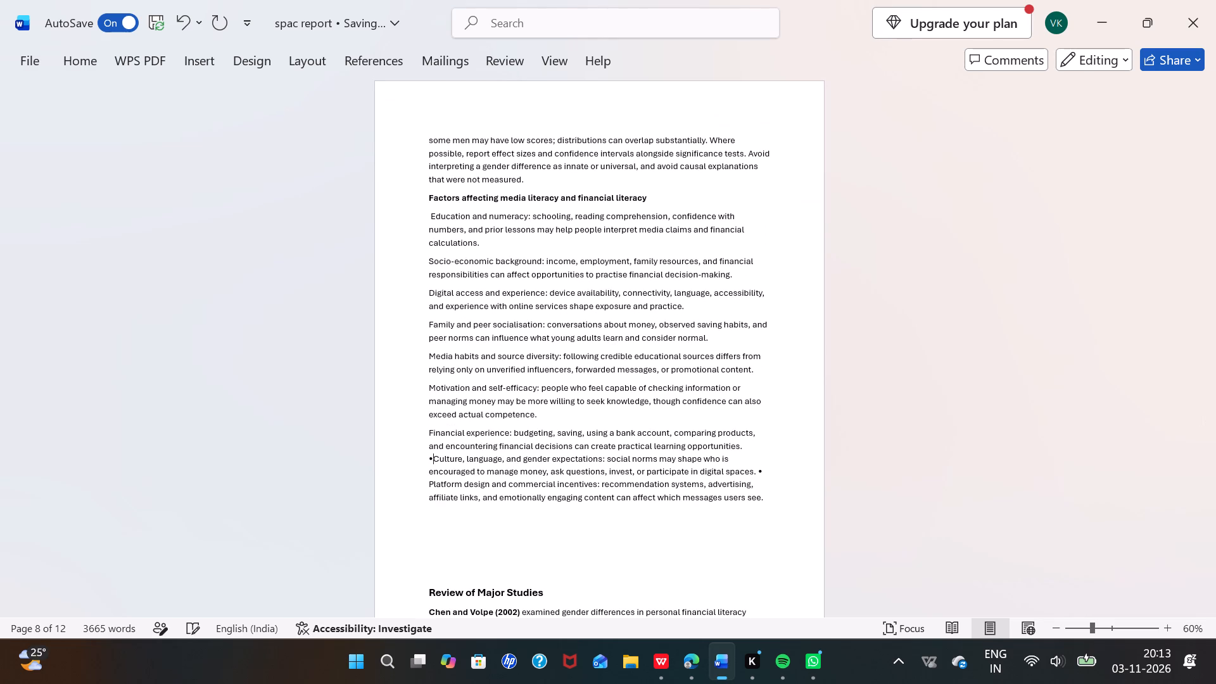
key(BackSpace)
key(Return)
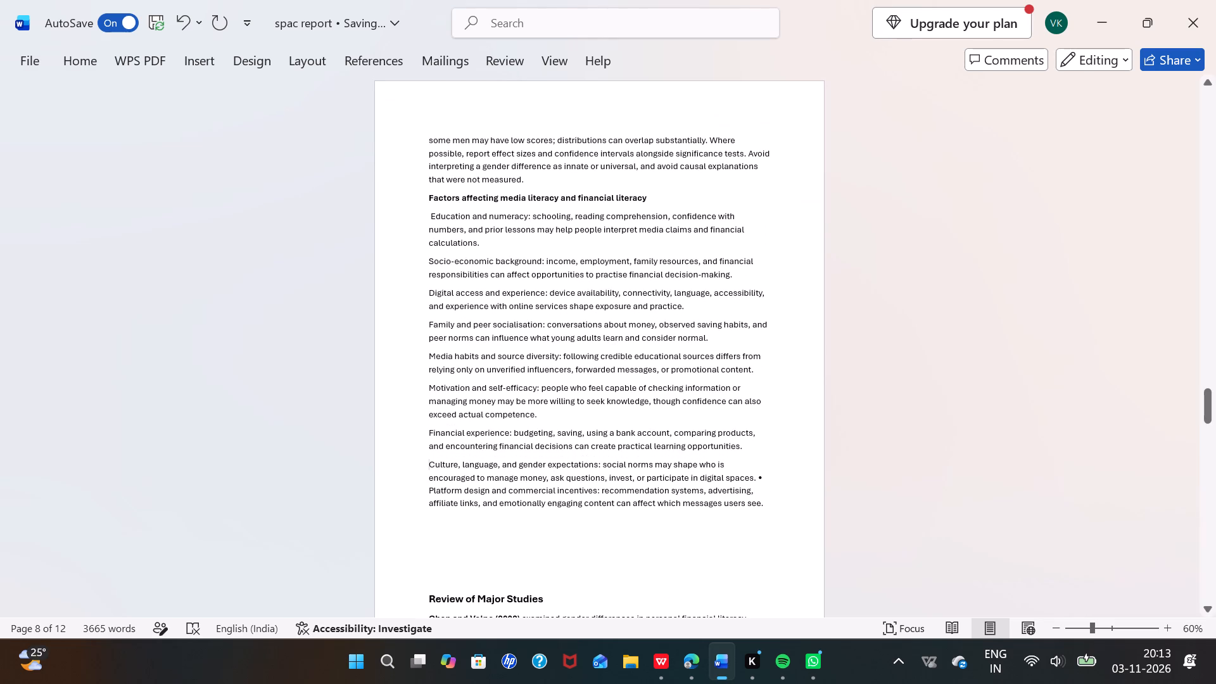
Remove the bullet before "Platform design and commercial incentives" and start it as its own paragraph, keeping a space between "advertising," and "affiliate".
click(774, 486)
key(BackSpace)
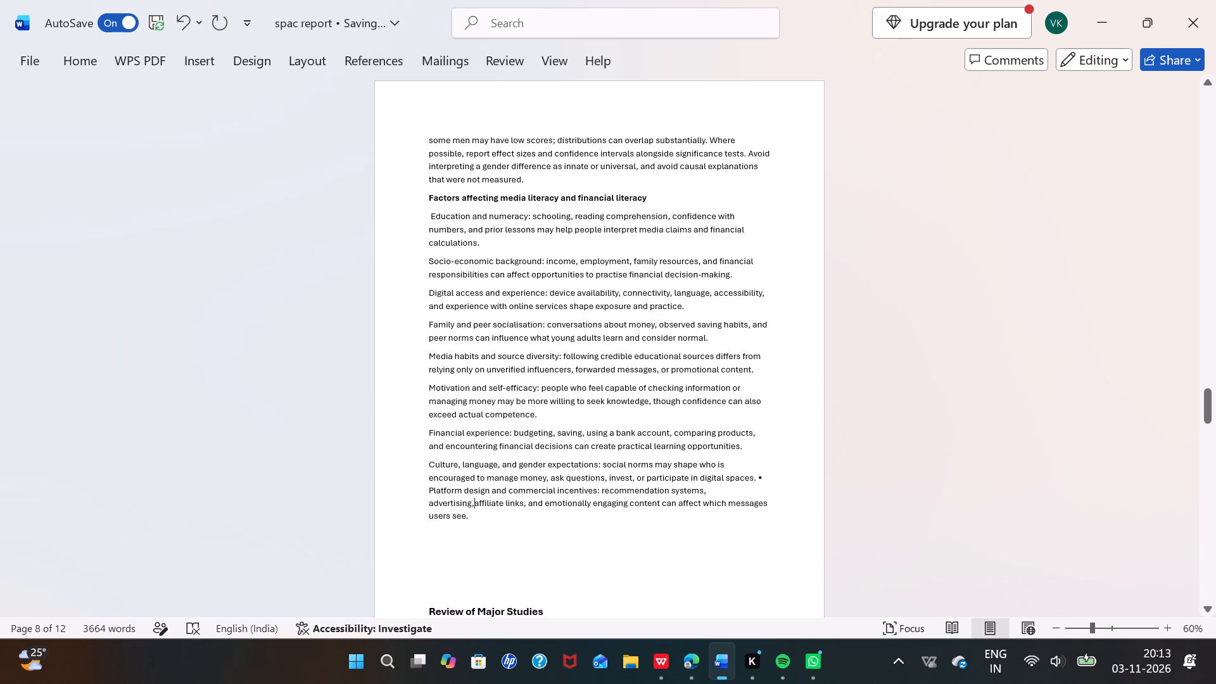
click(782, 480)
key(BackSpace)
key(BackSpace)
key(BackSpace)
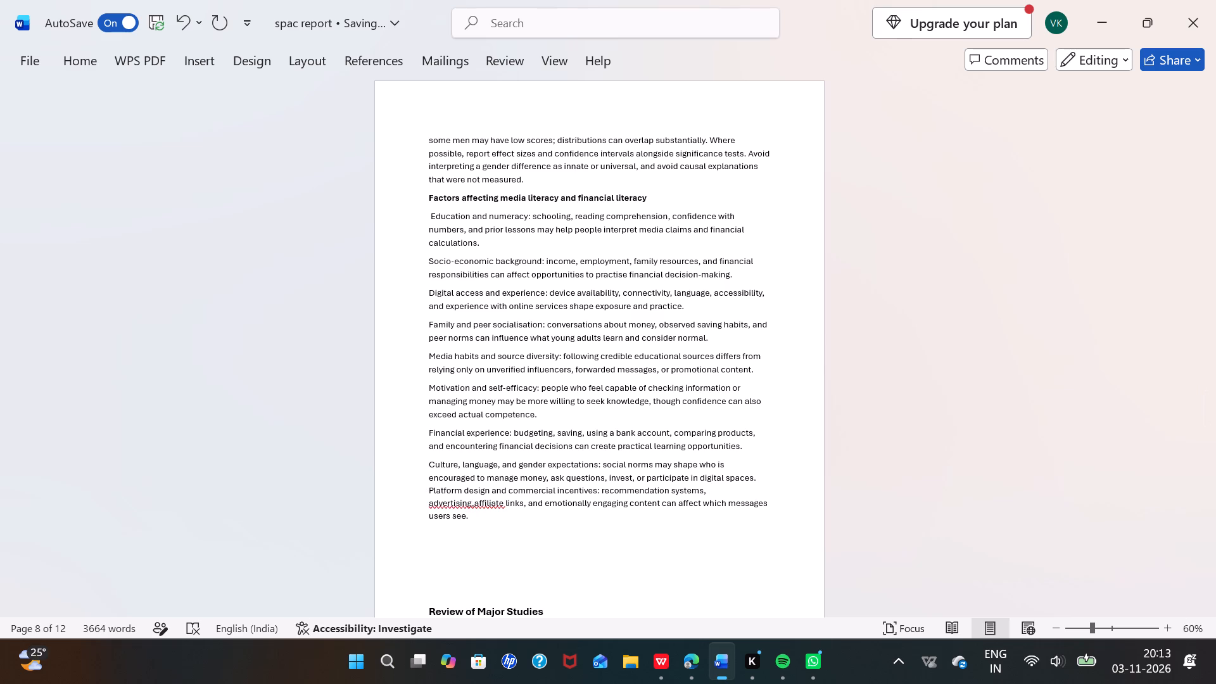
key(space)
click(476, 505)
key(space)
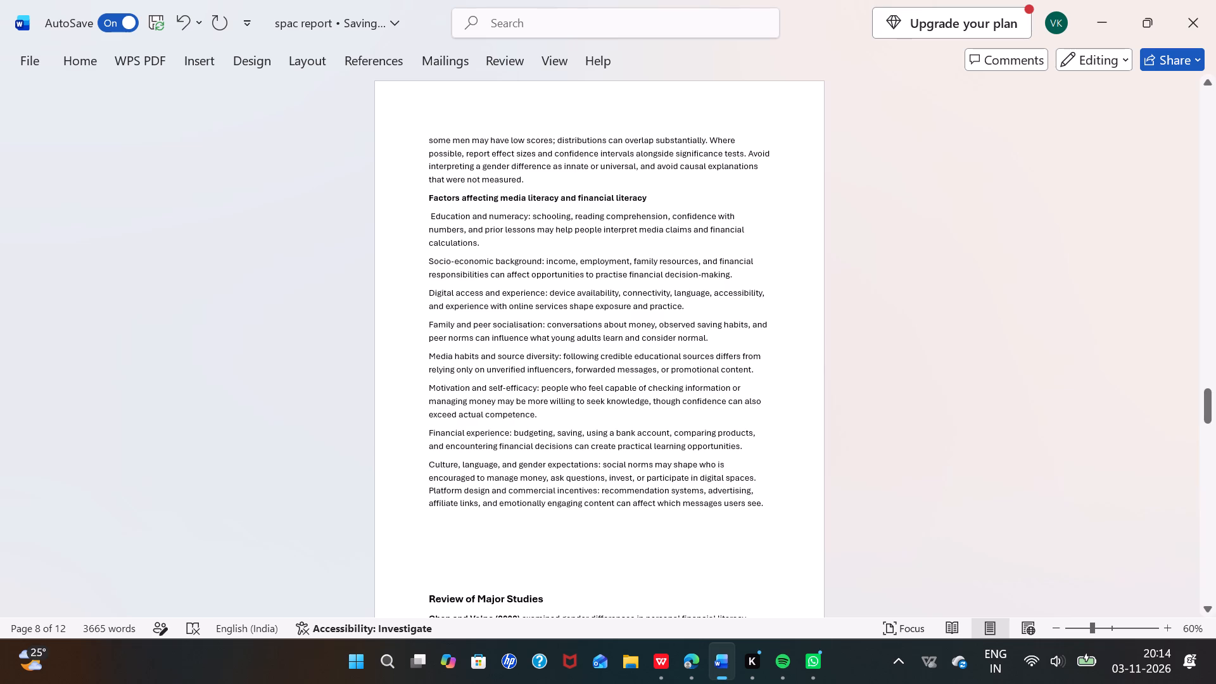
click(761, 476)
key(Return)
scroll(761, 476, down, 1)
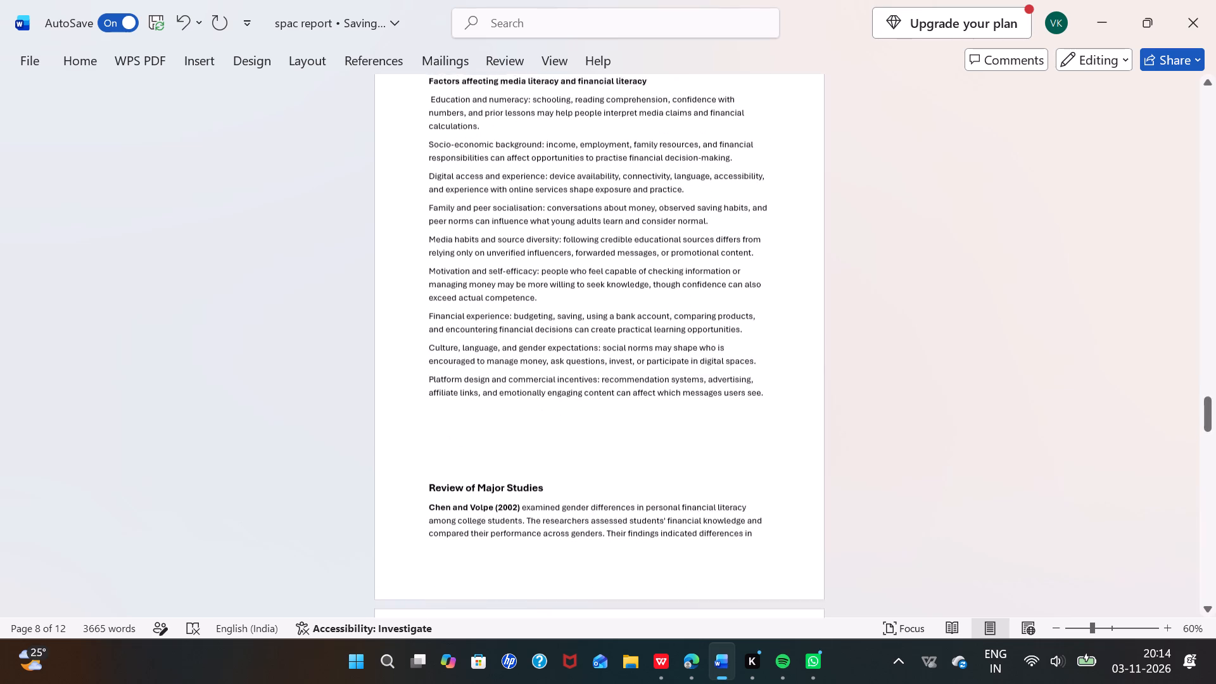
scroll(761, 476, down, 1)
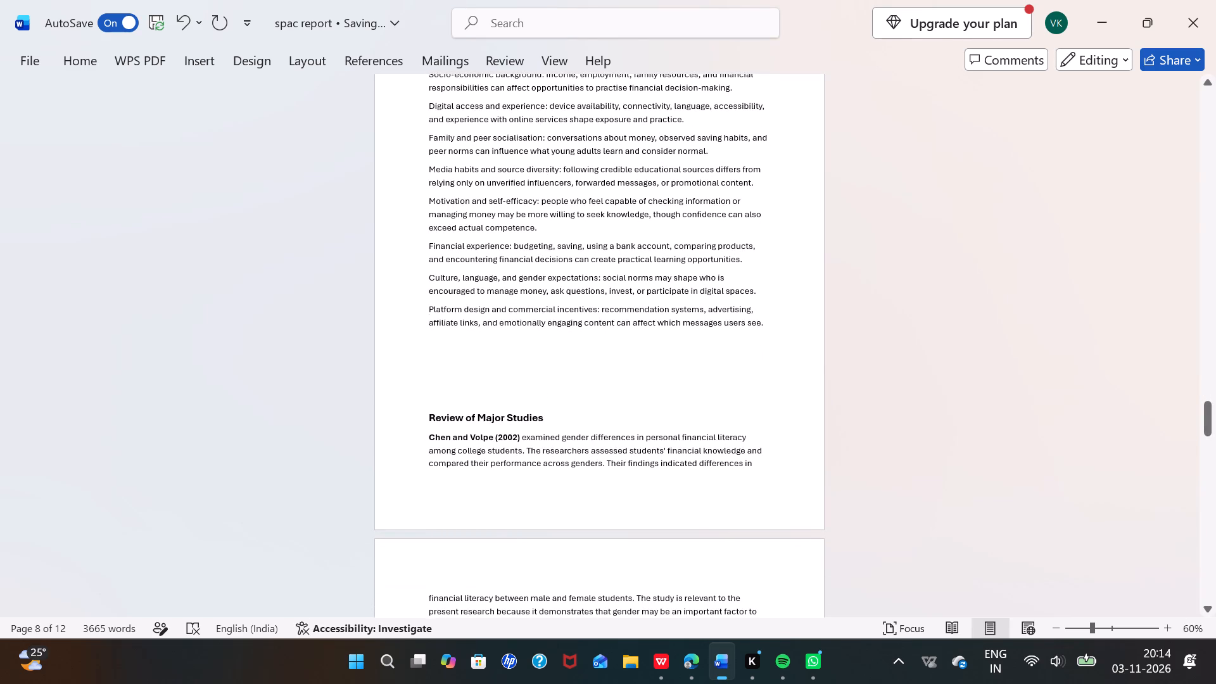
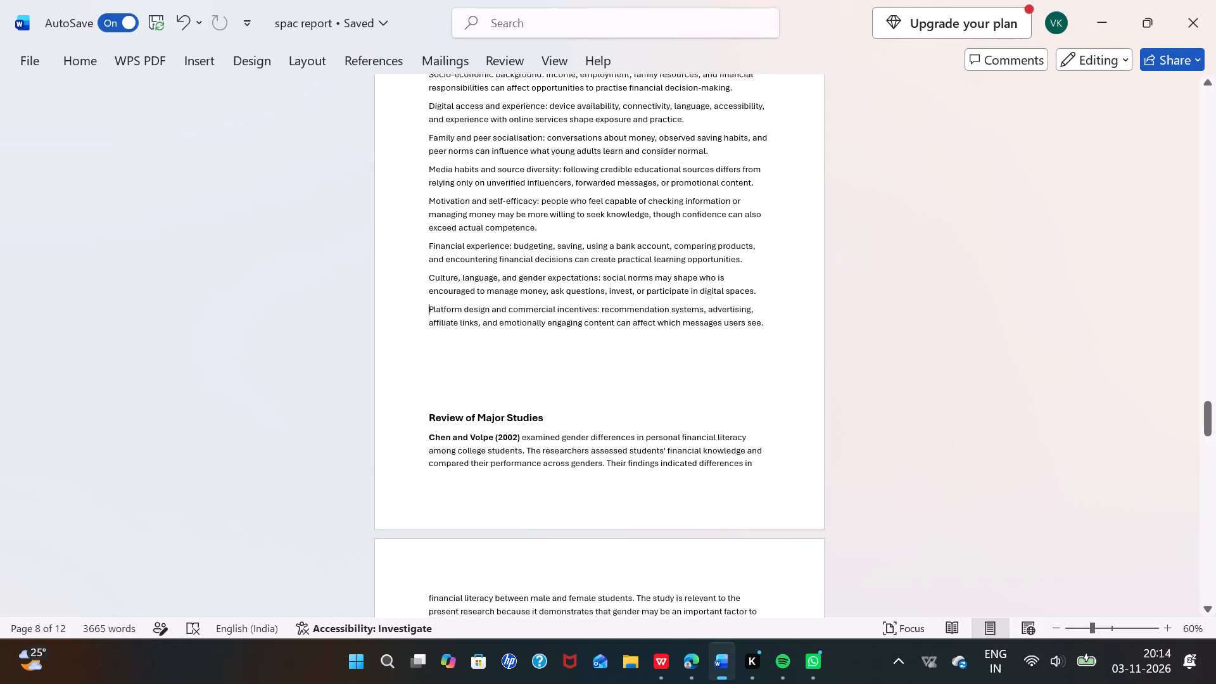
Place the text cursor right after "Education and numeracy:" under the heading "Factors affecting media literacy and financial literacy".
scroll(777, 346, up, 2)
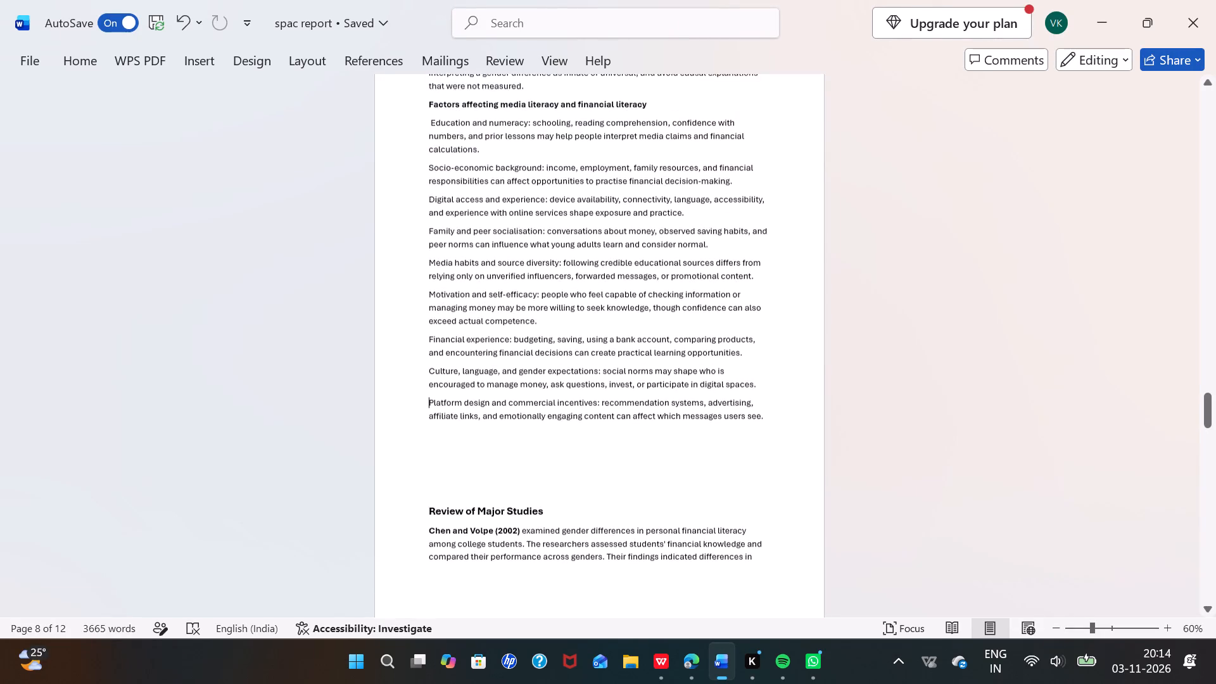
scroll(777, 346, up, 2)
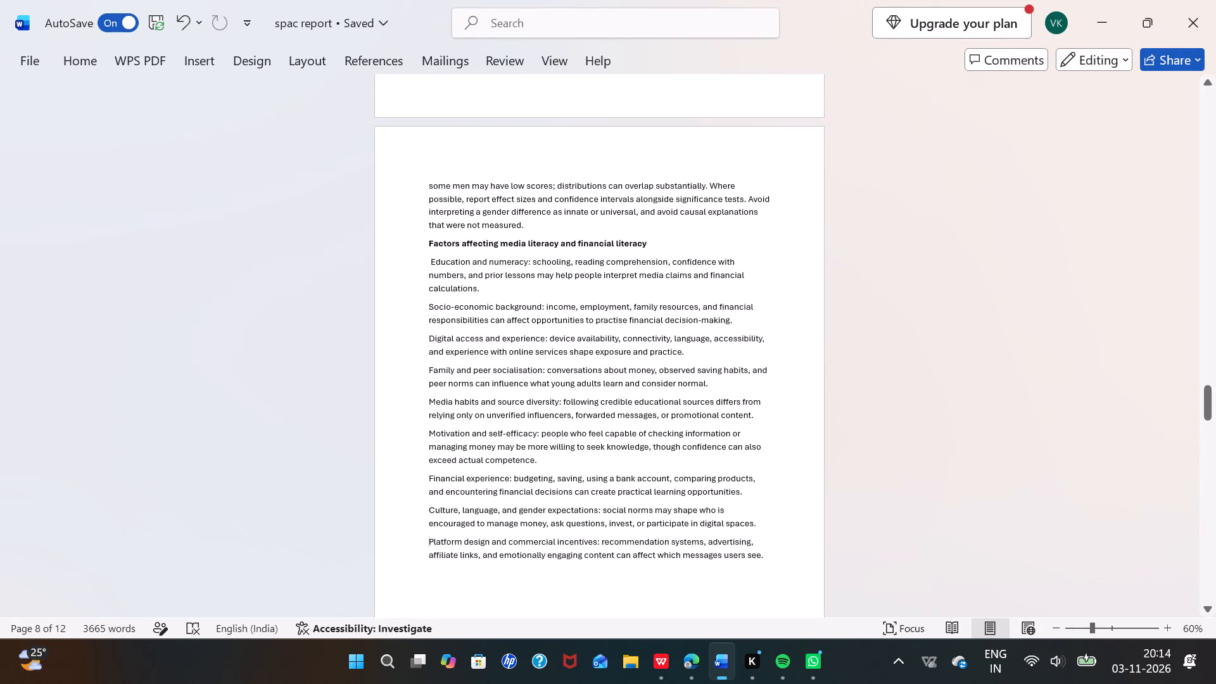
click(531, 262)
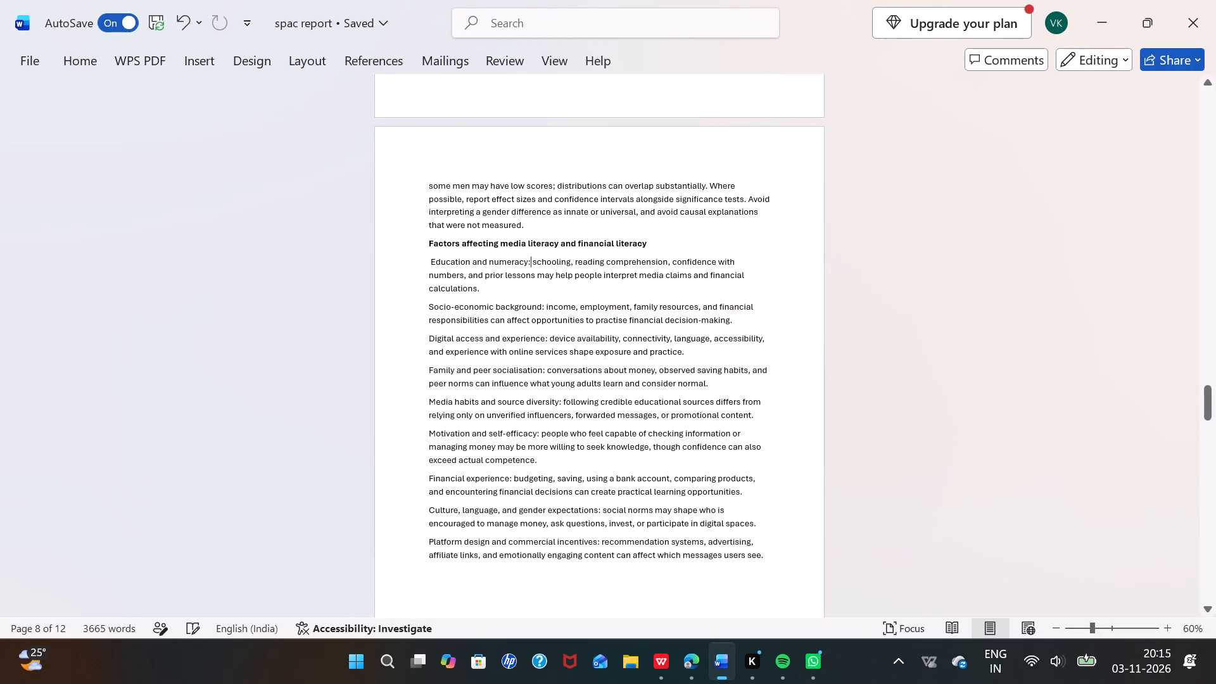
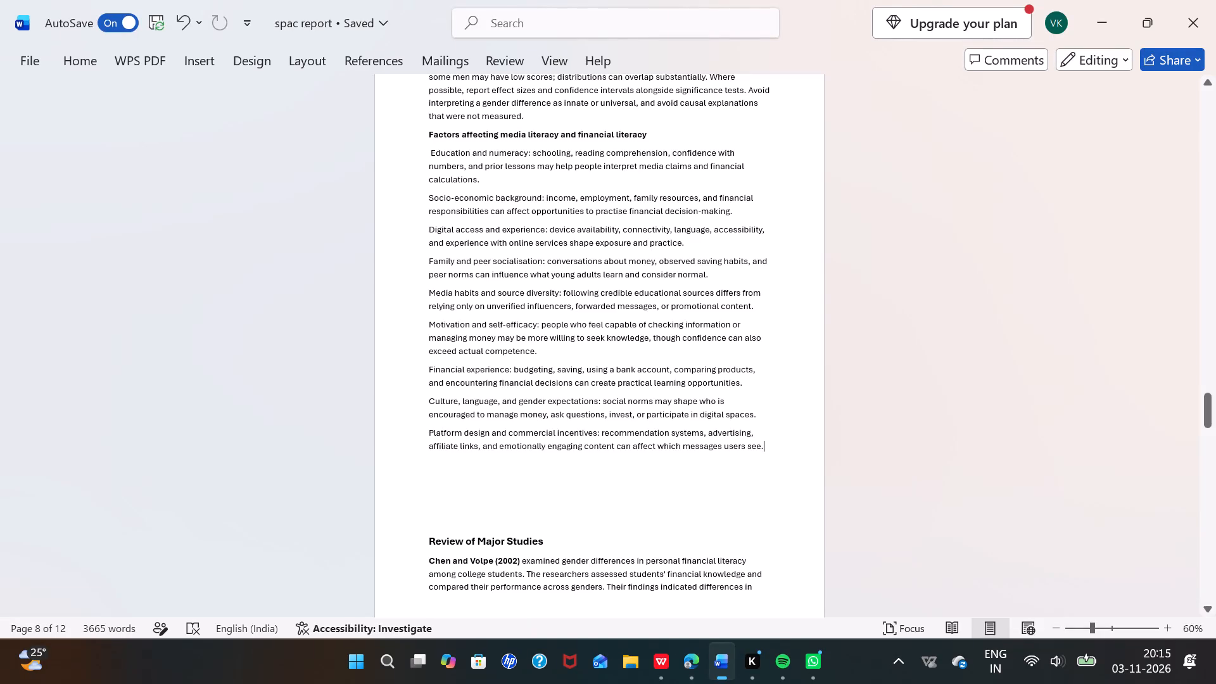
Paste the copied section on the relationship between media literacy and financial literacy as a new paragraph after "messages users see.".
key(Return)
key(ctrl+v)
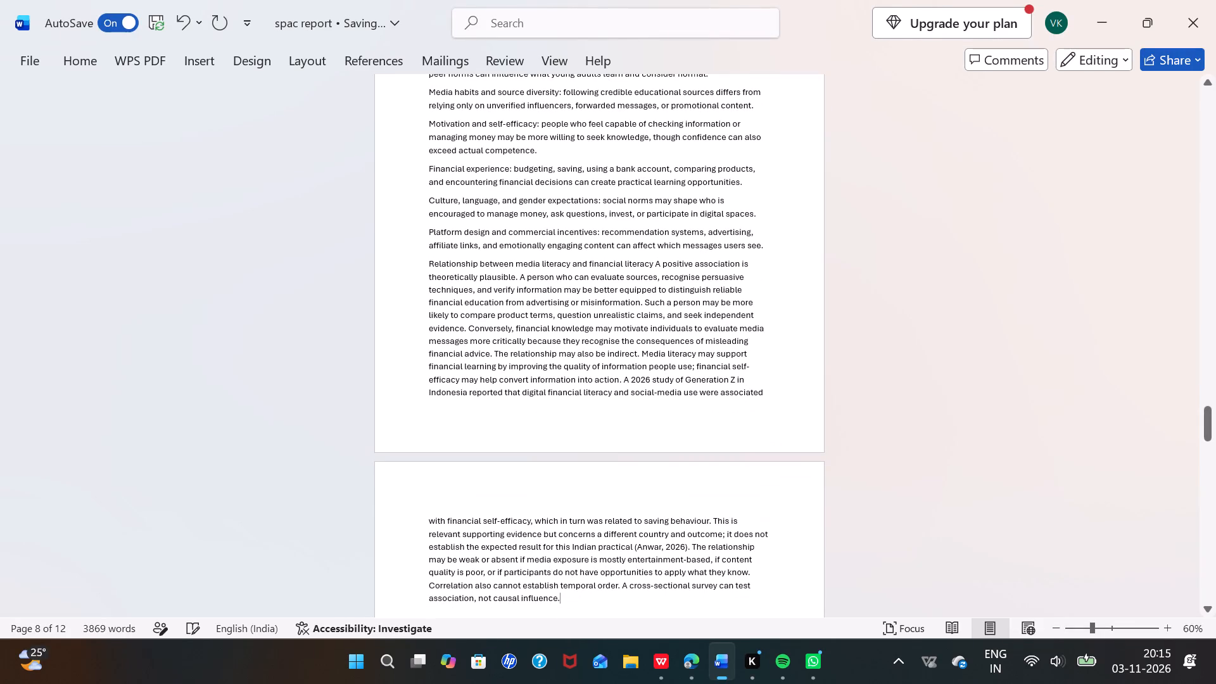
Select the heading text "Relationship between media literacy and financial literacy" at the start of the pasted paragraph for formatting.
scroll(771, 453, up, 1)
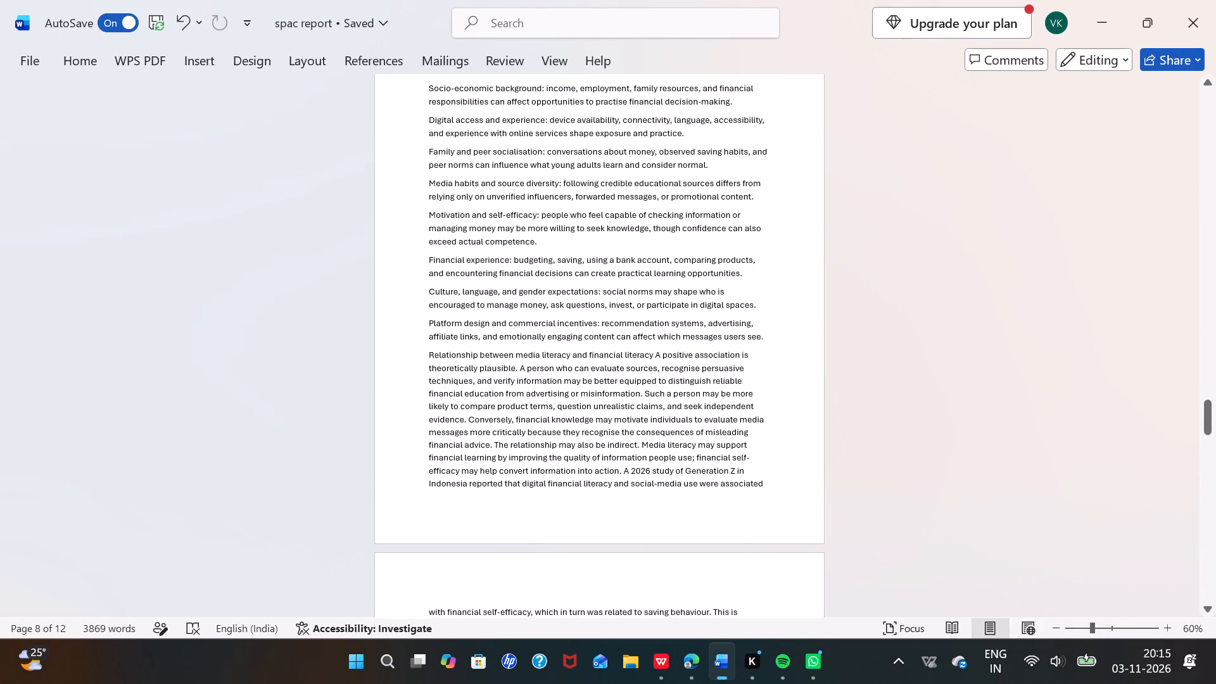
drag(655, 355, 638, 355)
drag(638, 355, 440, 359)
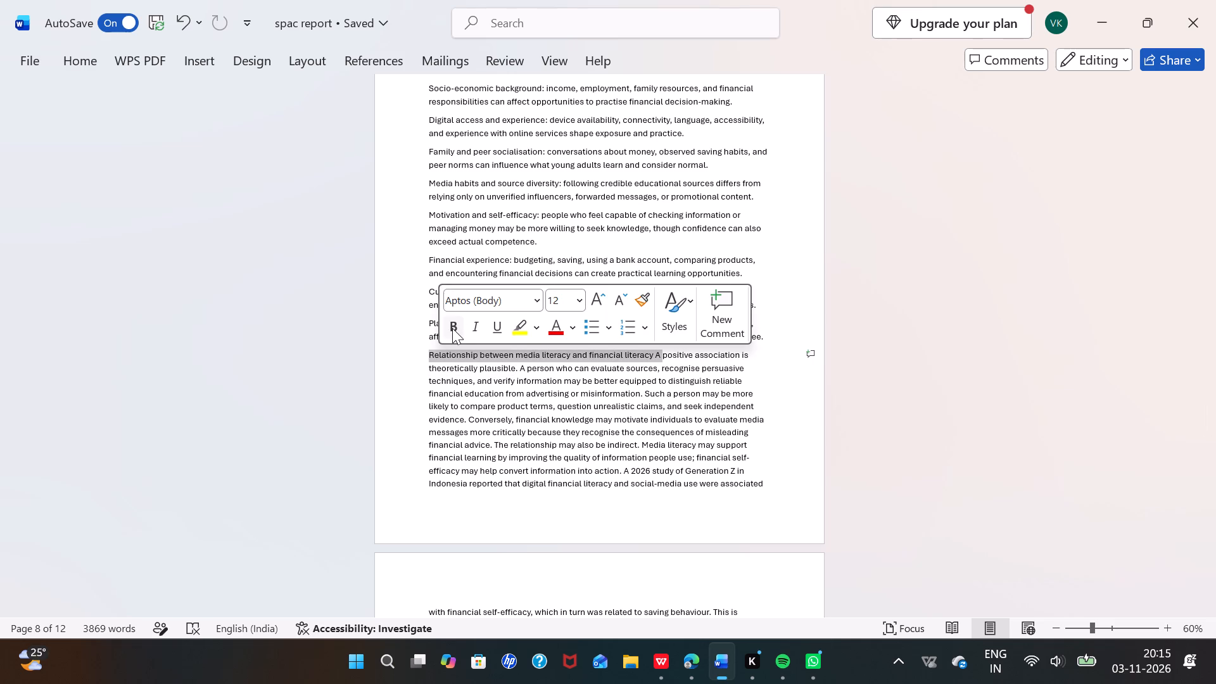
Make "Relationship between media literacy and financial literacy" a bold heading on its own line, with the body paragraph starting at "A positive association" in regular weight.
click(452, 328)
click(670, 358)
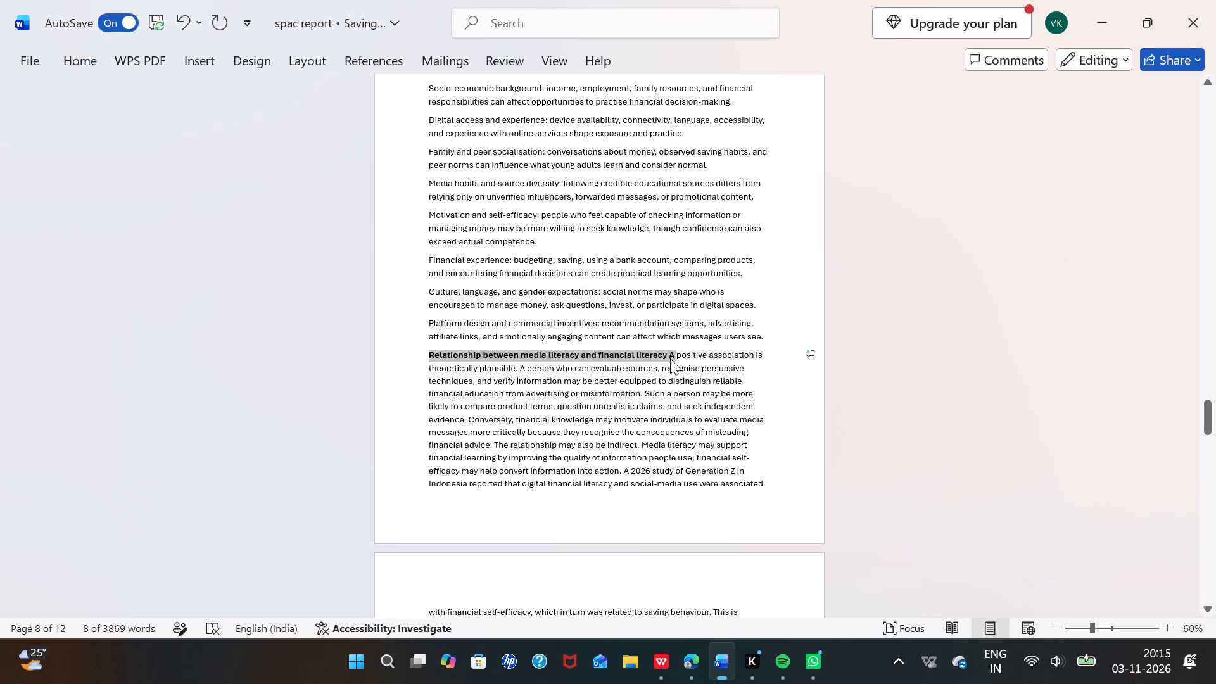
key(Return)
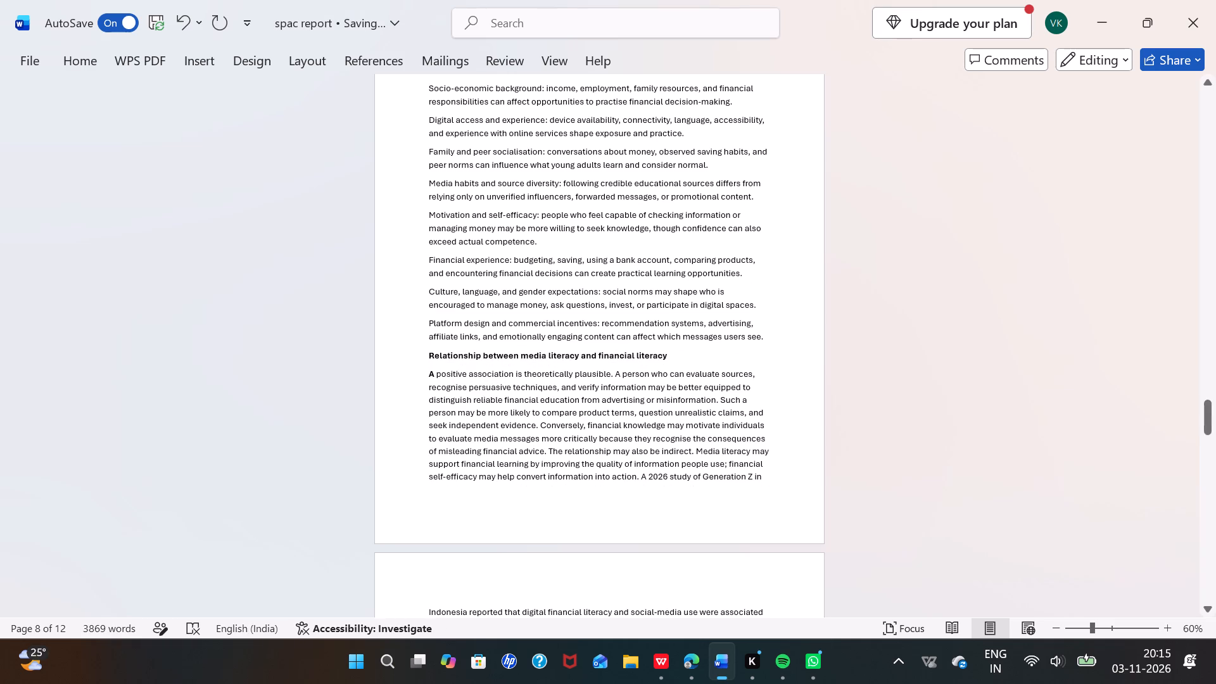
drag(436, 374, 426, 374)
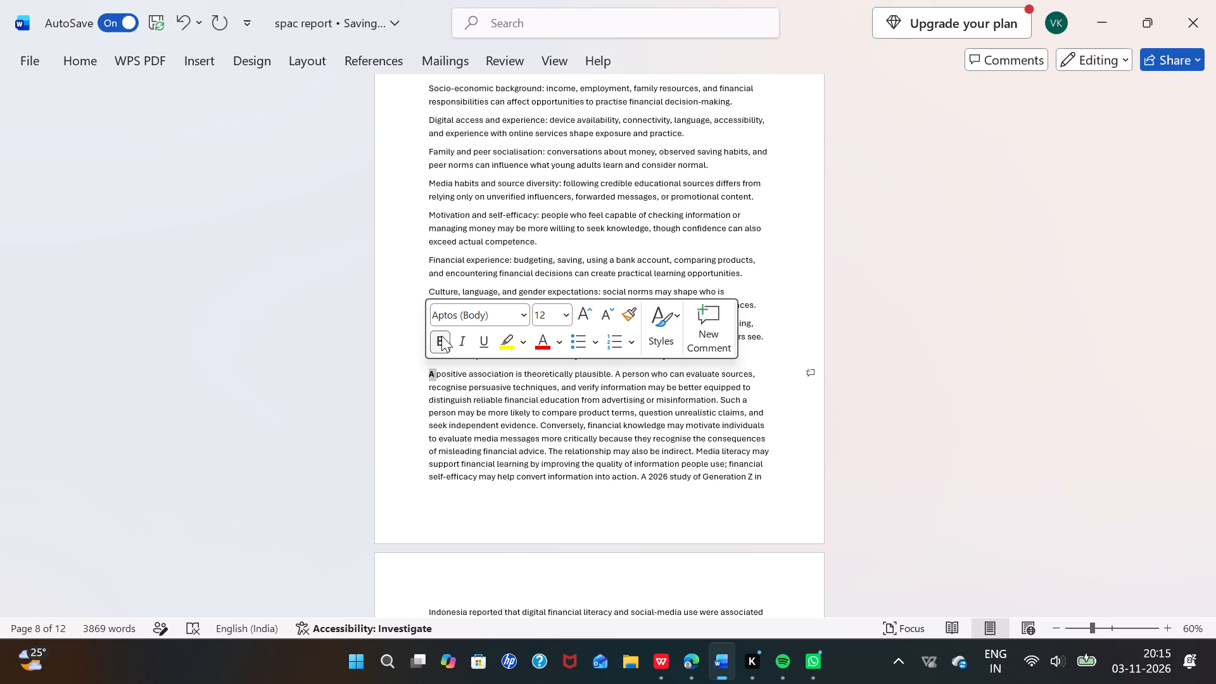
click(441, 336)
click(476, 483)
scroll(476, 483, down, 2)
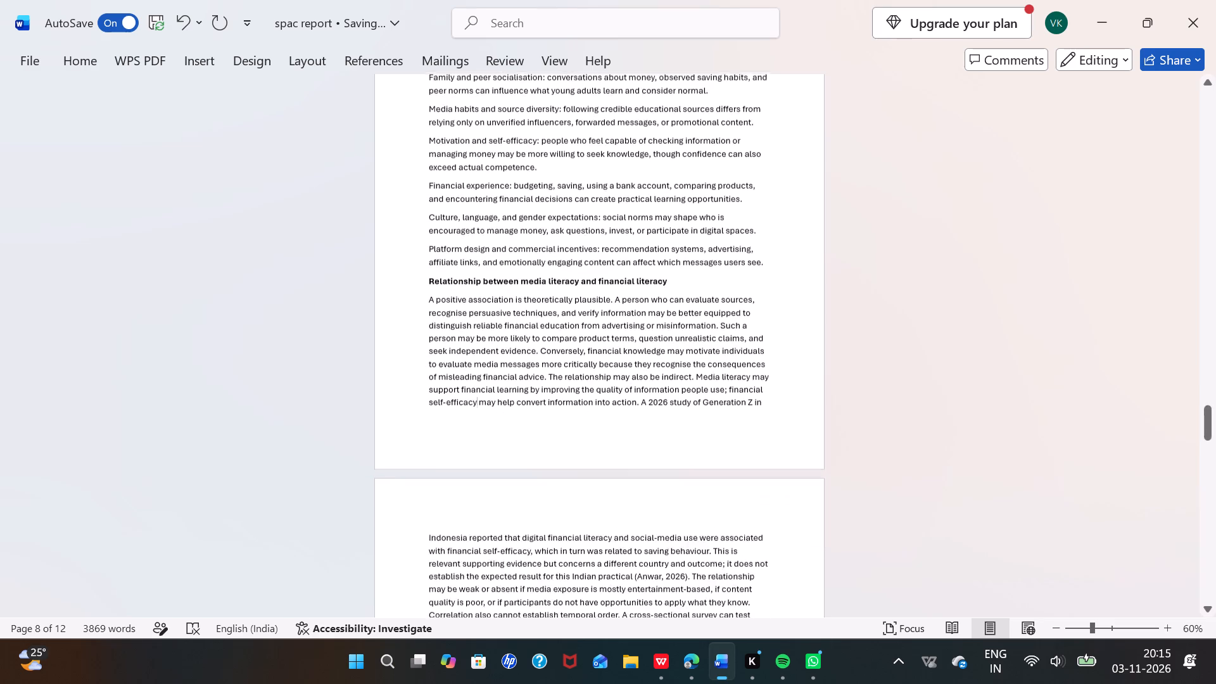
scroll(476, 483, down, 1)
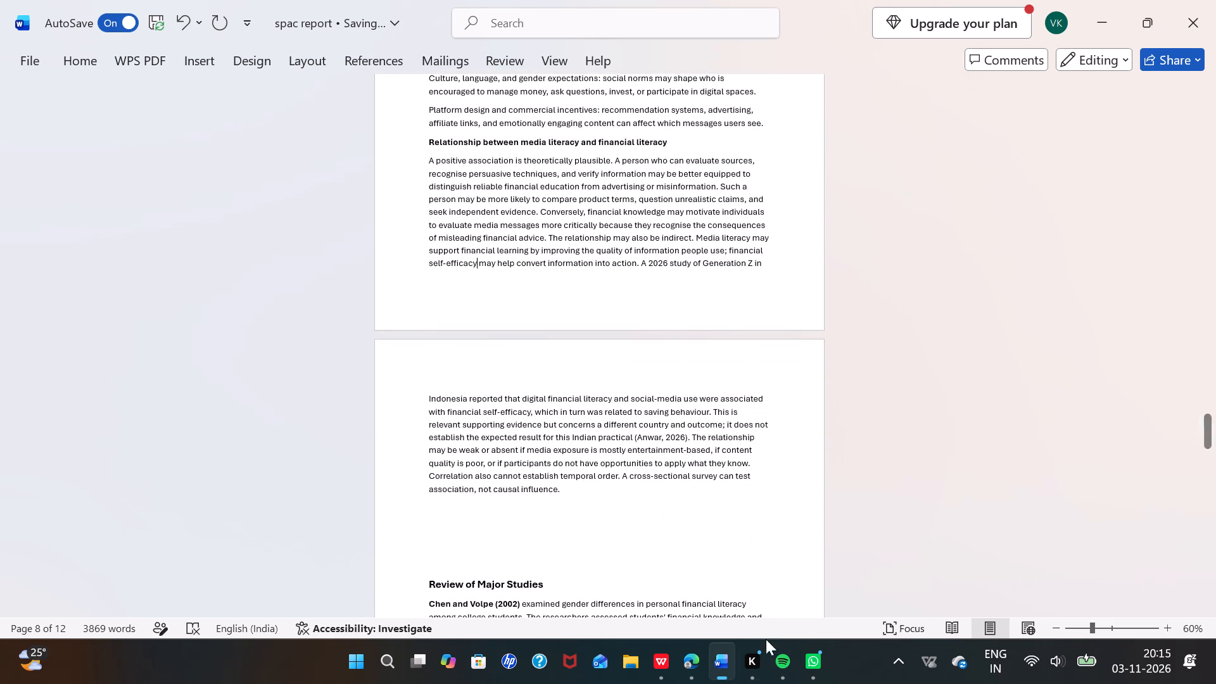
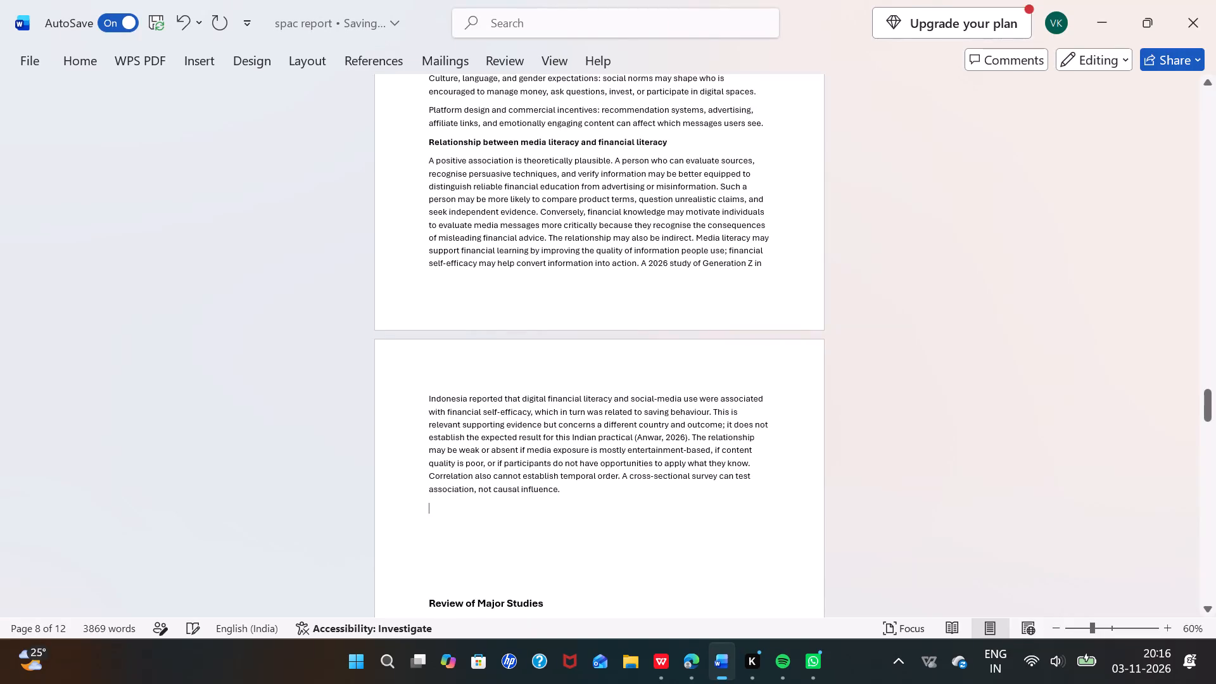
Paste the copied text on gender differences and the Indian context below the media and financial literacy relationship section.
key(ctrl+v)
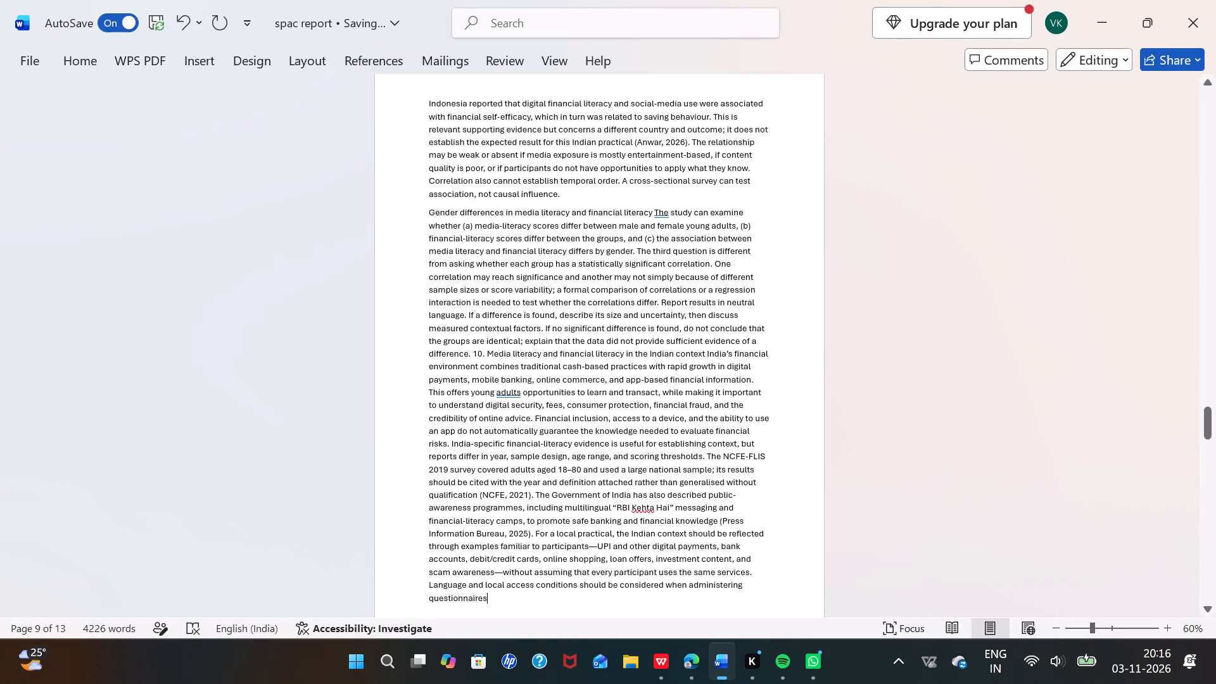
Make "Gender differences in media literacy and financial literacy" a bold heading on its own line, with the body starting at "The study can examine".
drag(651, 214, 429, 207)
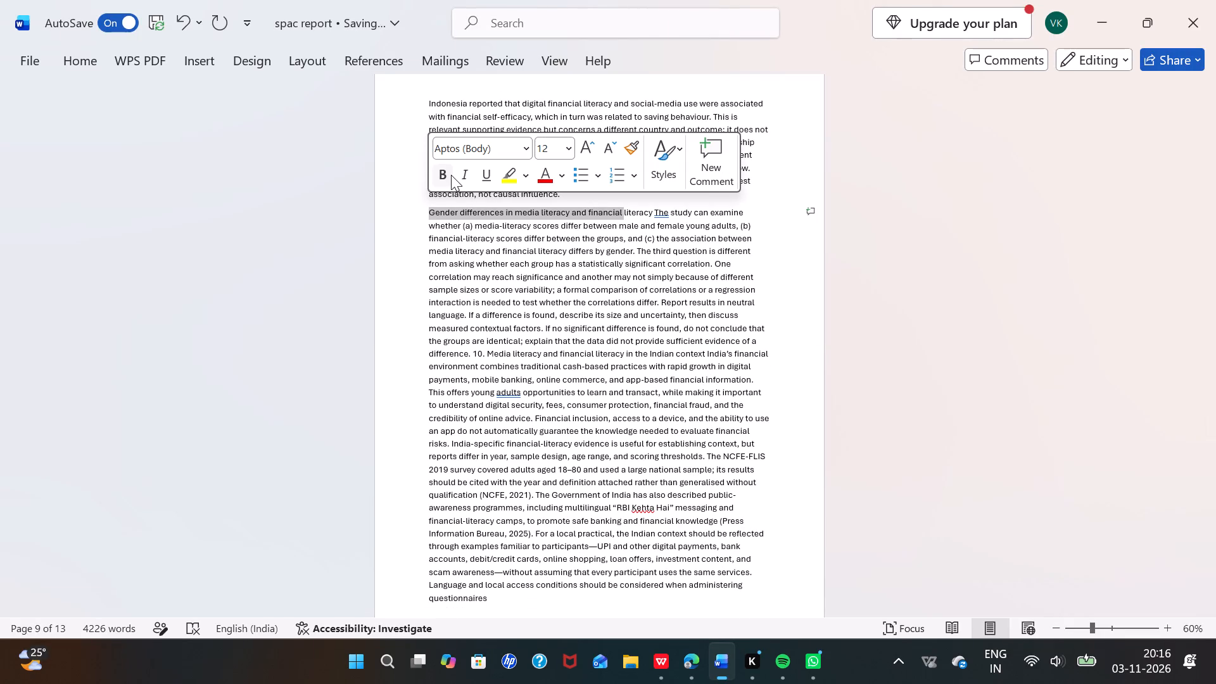
click(451, 175)
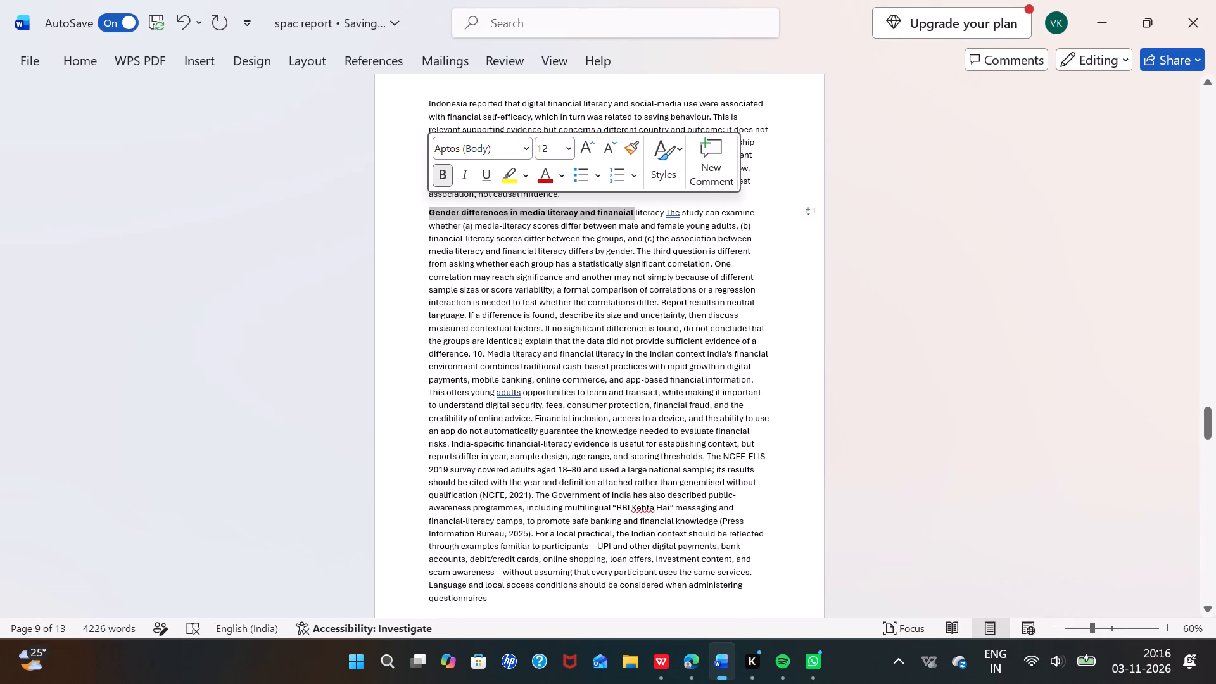
drag(662, 213, 635, 213)
click(649, 177)
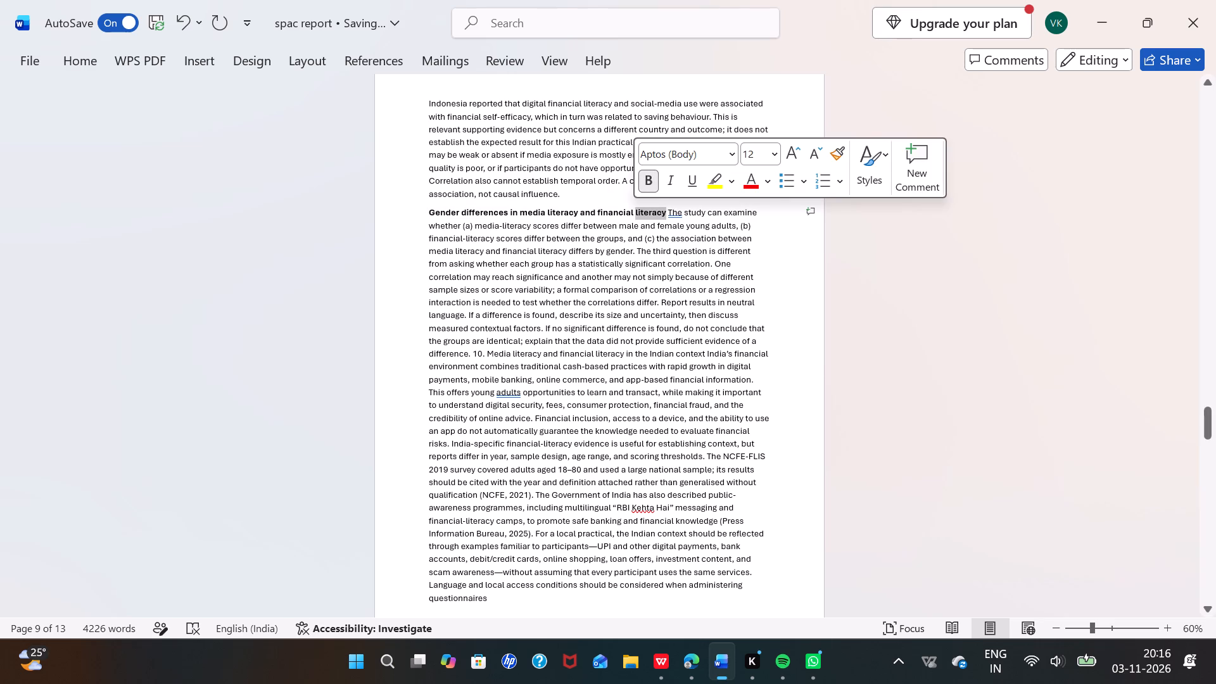
click(670, 210)
key(Return)
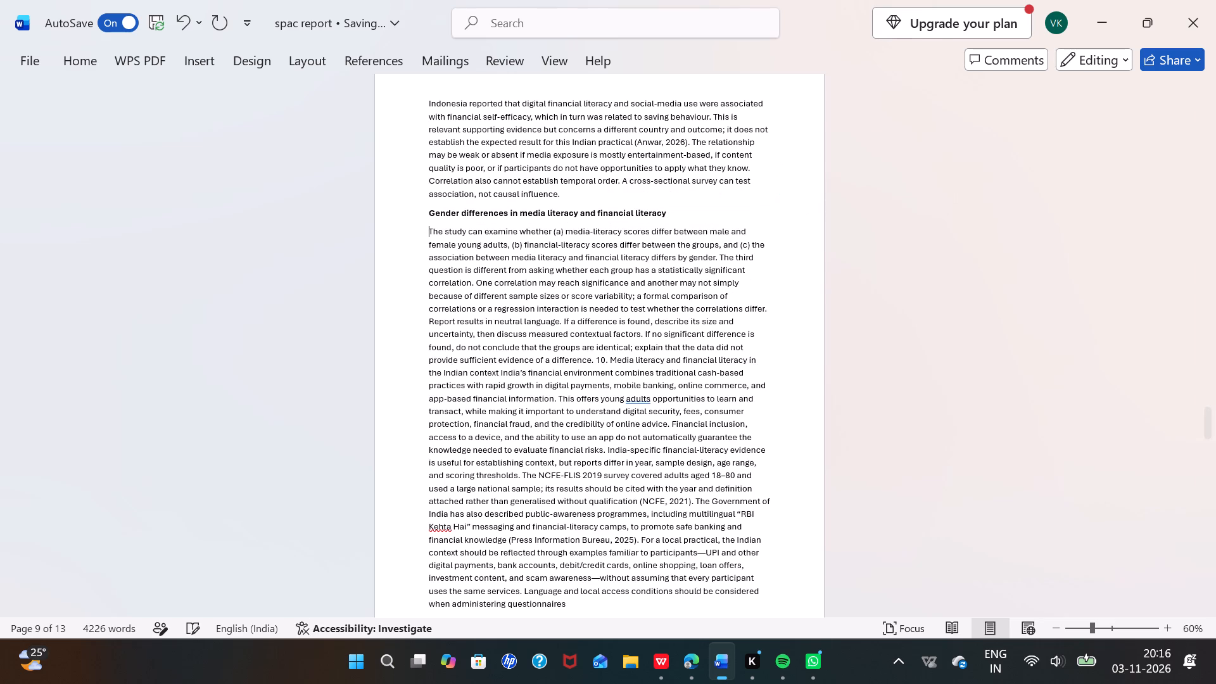
Remove the number "10." before "Media literacy and financial literacy in the Indian context" and start a new paragraph there.
click(607, 357)
drag(607, 357, 598, 358)
key(BackSpace)
key(Return)
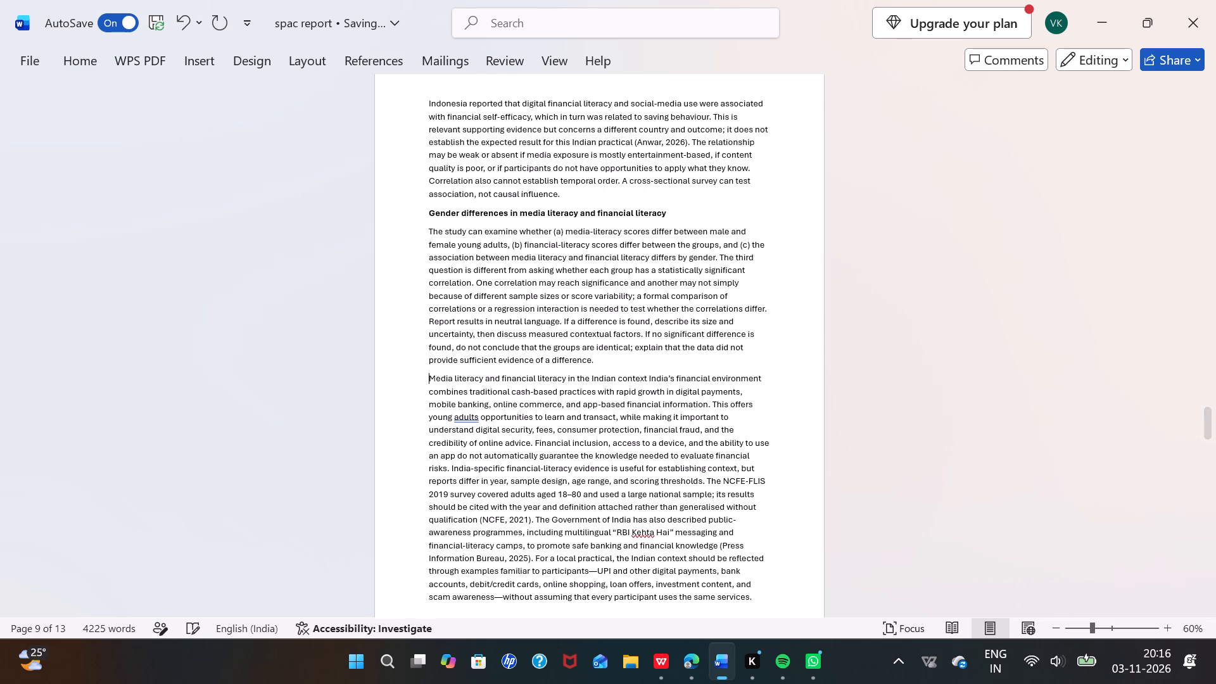
Make "Media literacy and financial literacy in the Indian context" a bold heading on its own line, with the body starting at "India's financial environment".
click(648, 374)
drag(649, 377, 430, 382)
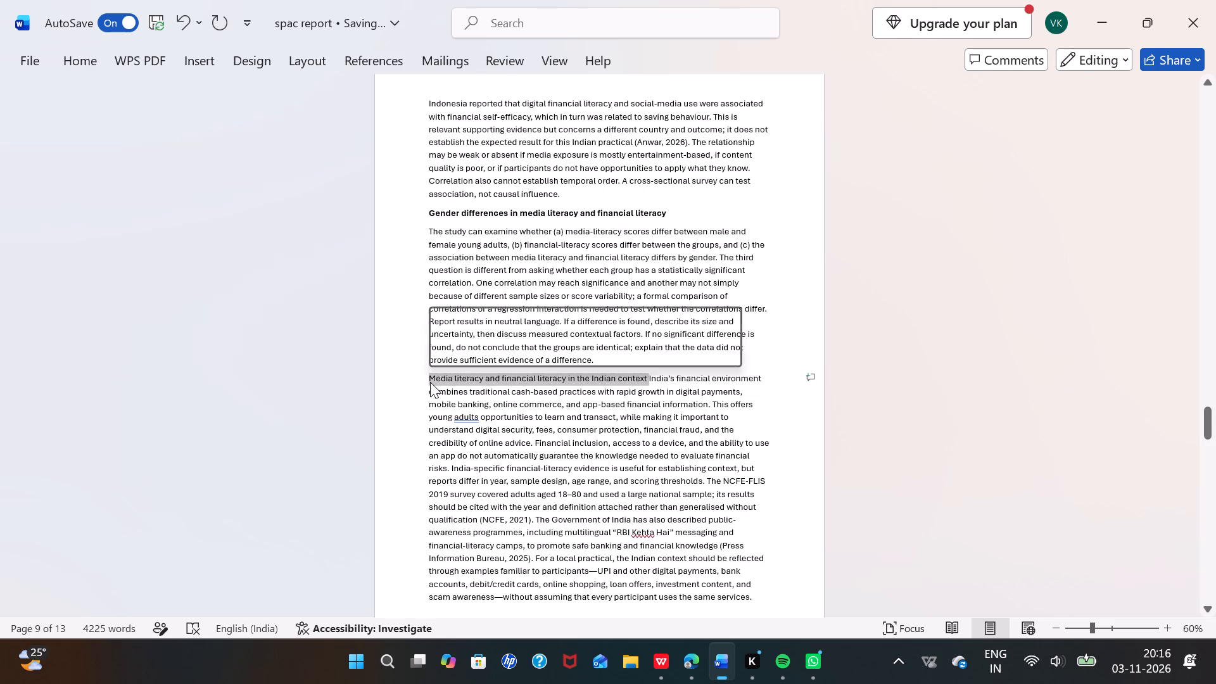
click(446, 351)
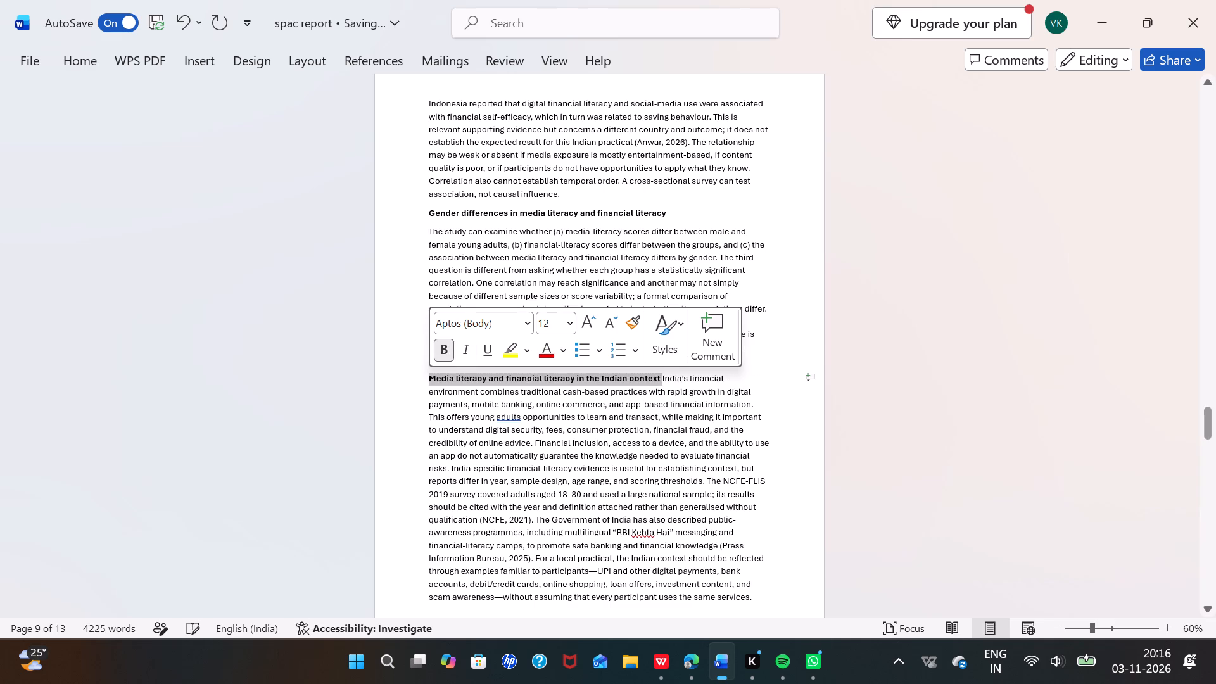
click(663, 381)
key(Return)
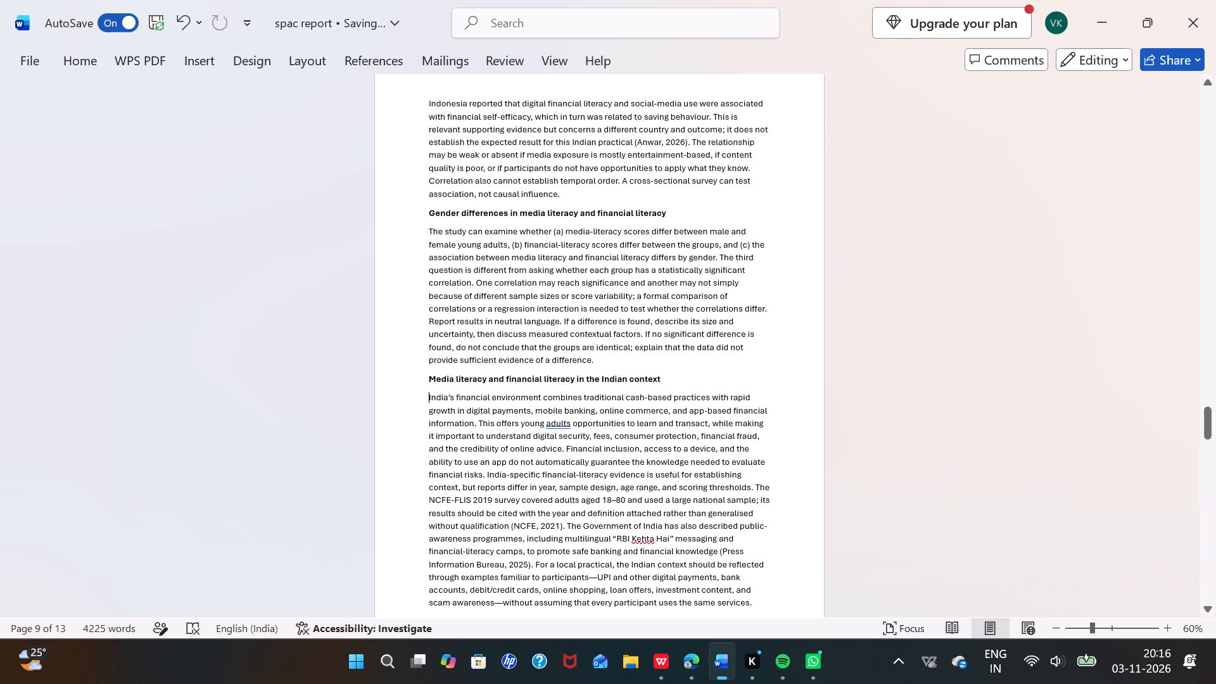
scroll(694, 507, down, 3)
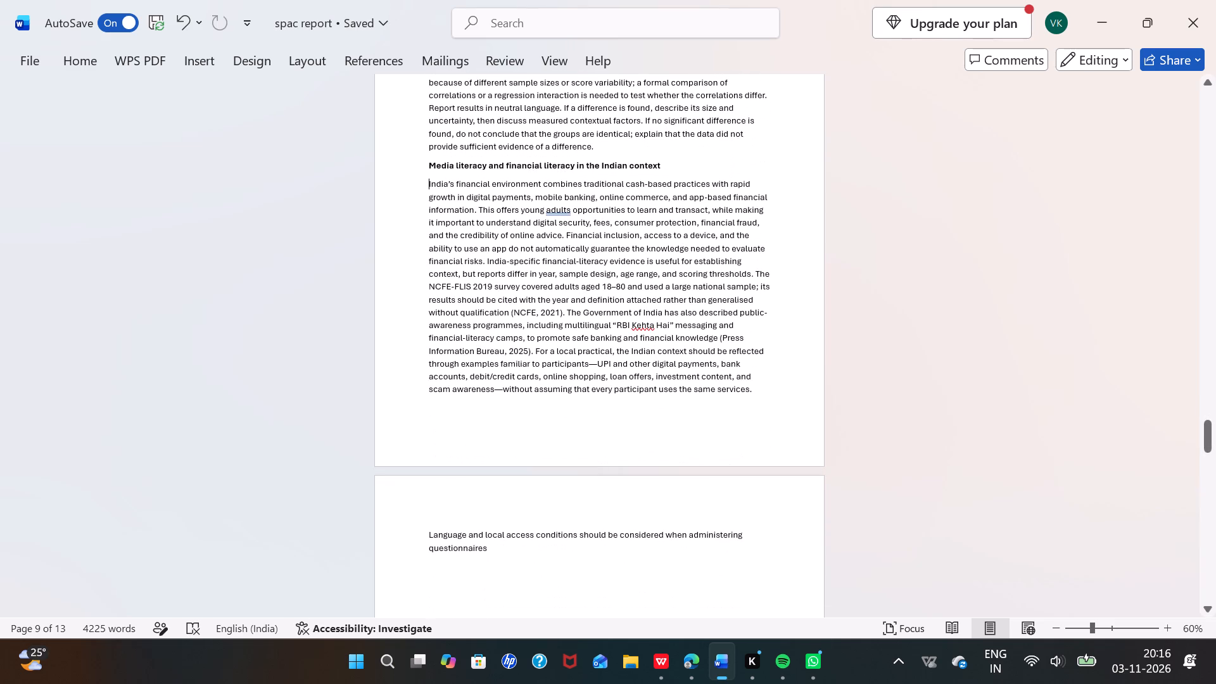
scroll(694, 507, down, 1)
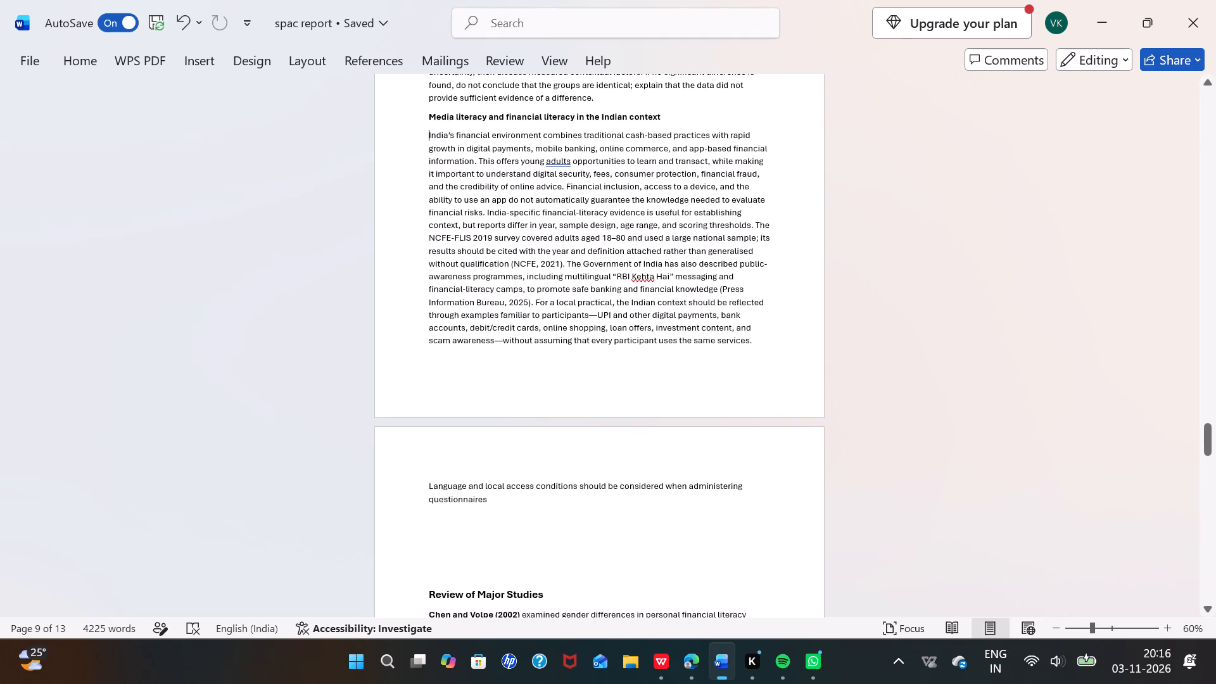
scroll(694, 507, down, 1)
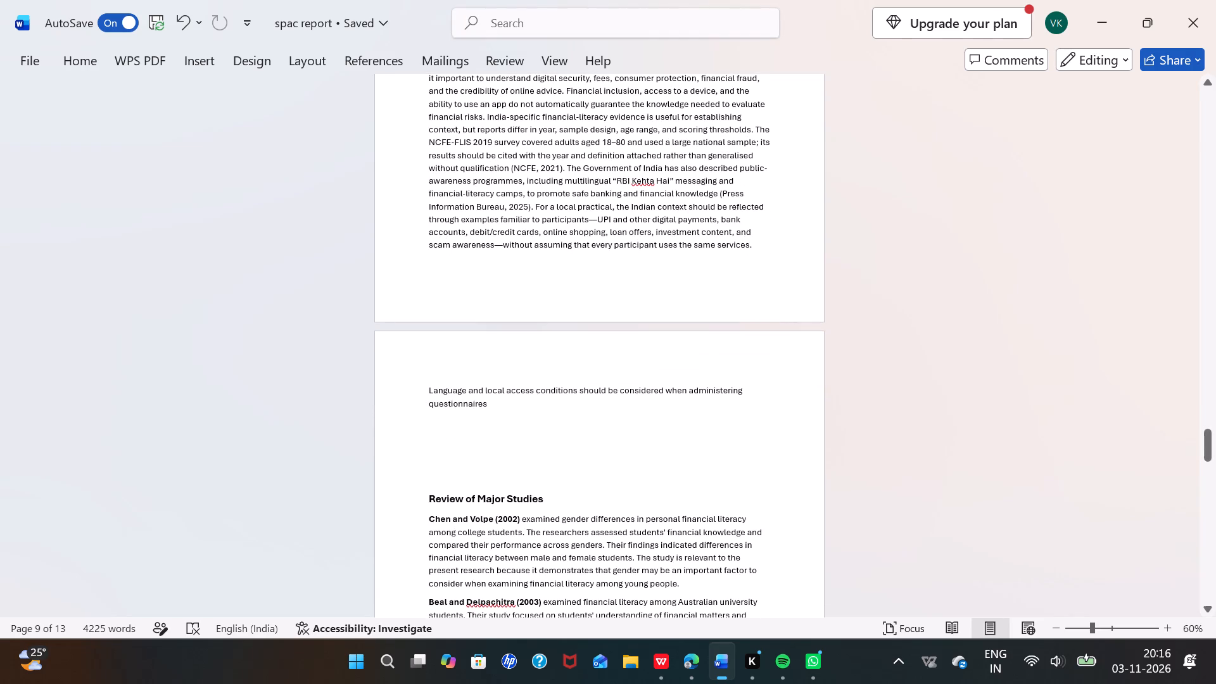